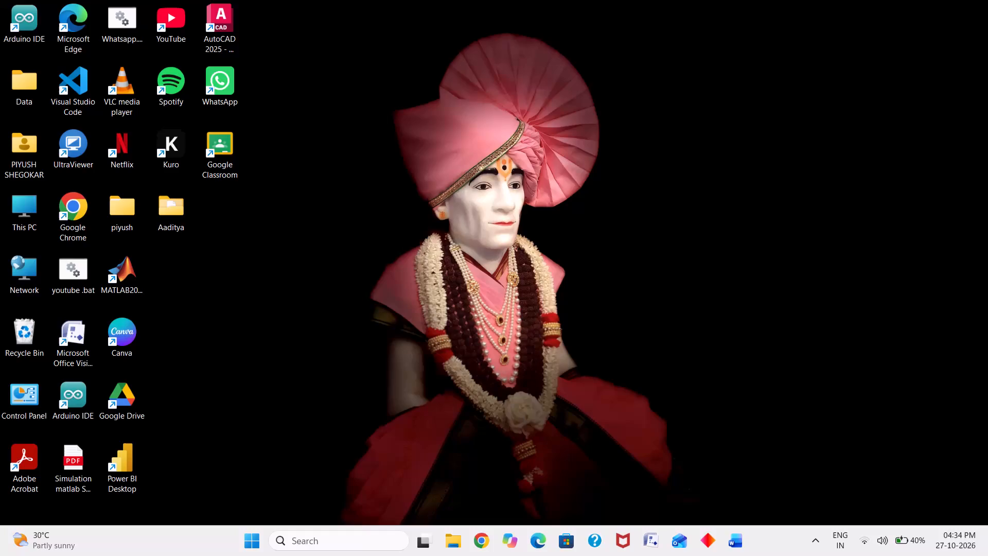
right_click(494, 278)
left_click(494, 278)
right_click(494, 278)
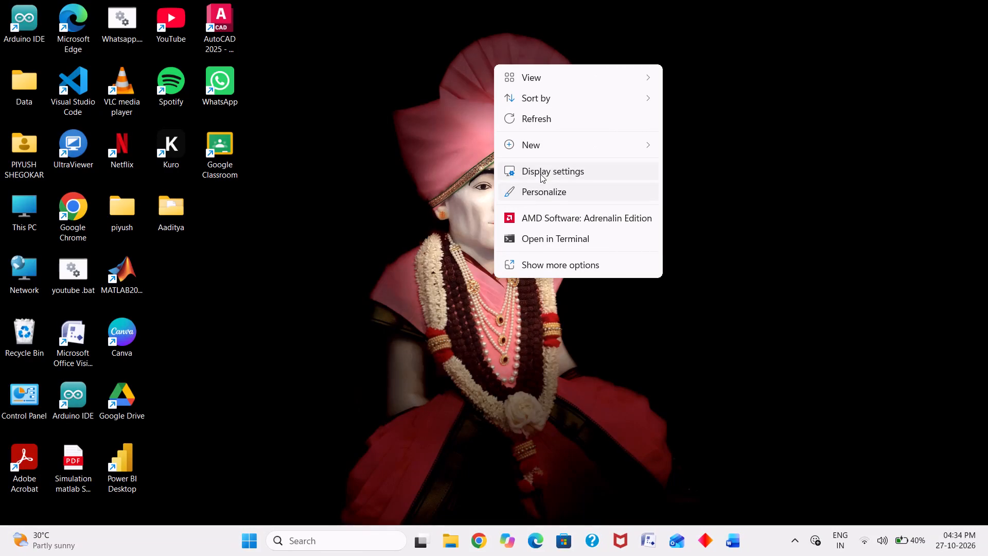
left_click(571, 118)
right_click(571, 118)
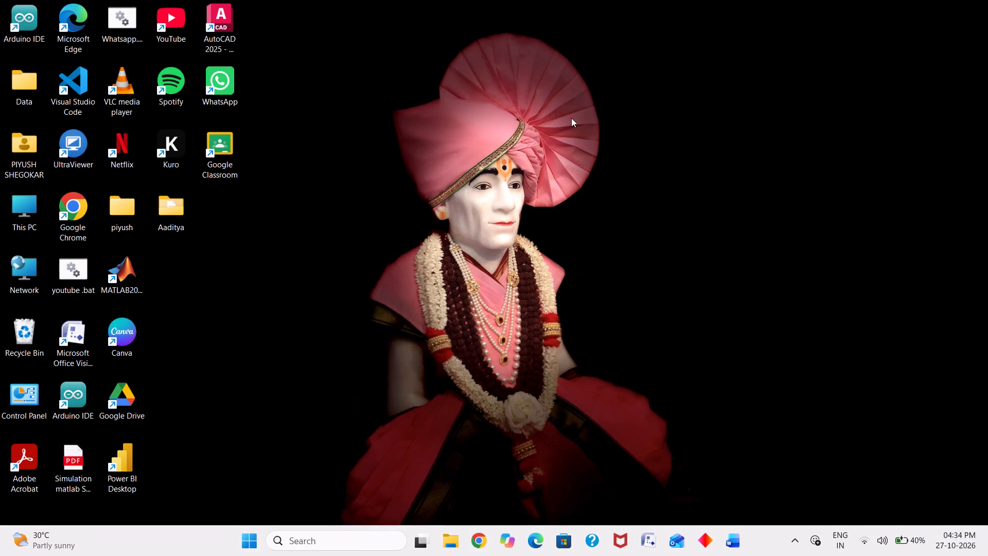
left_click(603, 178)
Launch Microsoft Excel from the desktop.
left_click(246, 547)
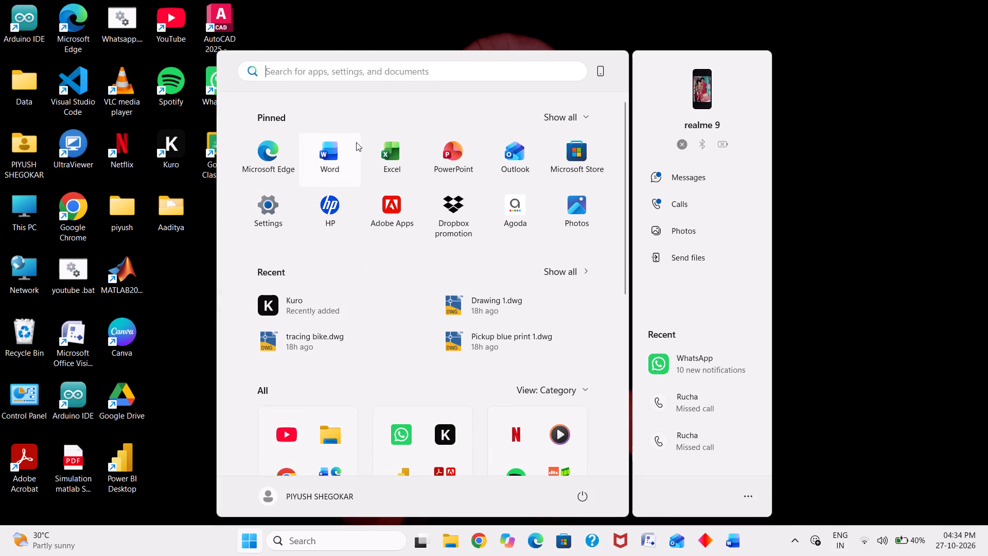
double_click(414, 158)
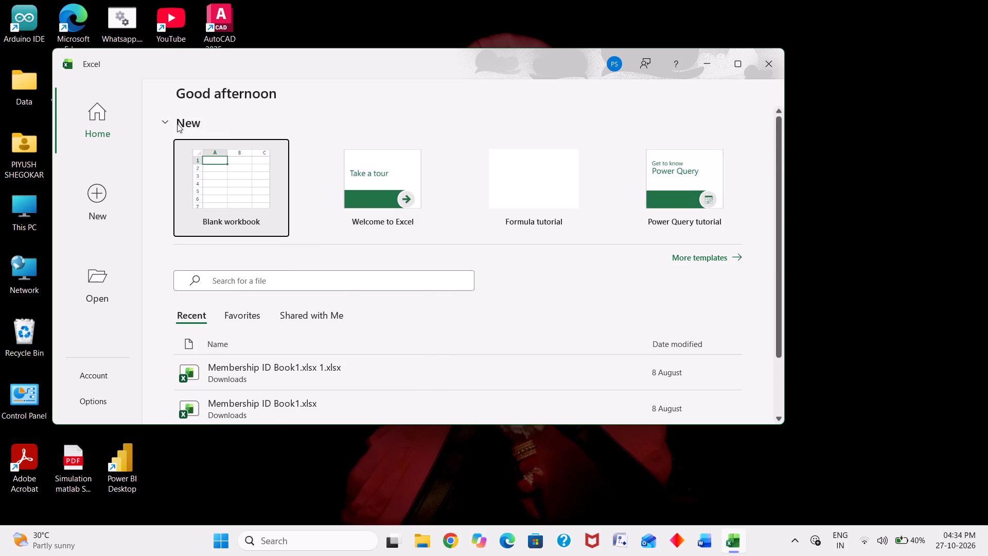
Create a new blank workbook.
left_click(170, 122)
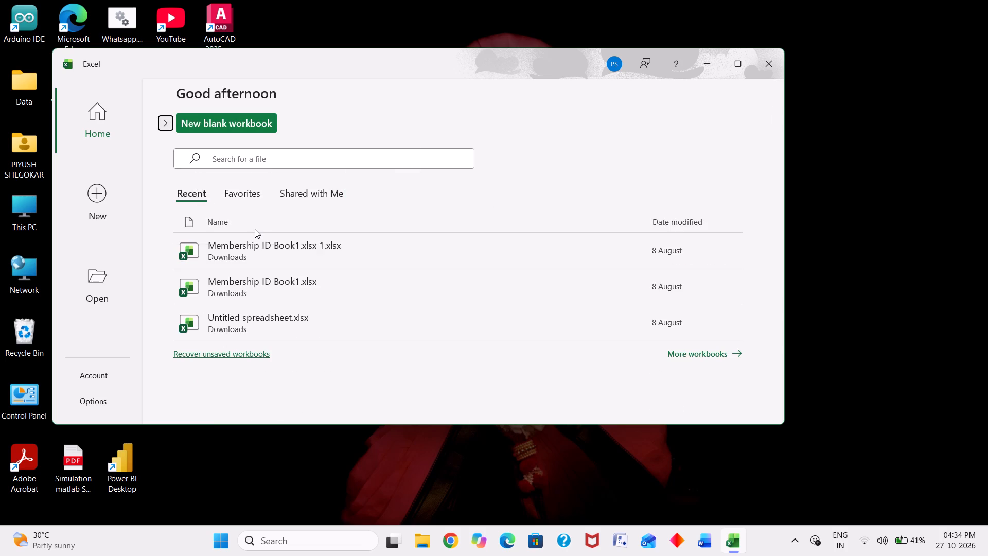
left_click(160, 128)
left_click(110, 196)
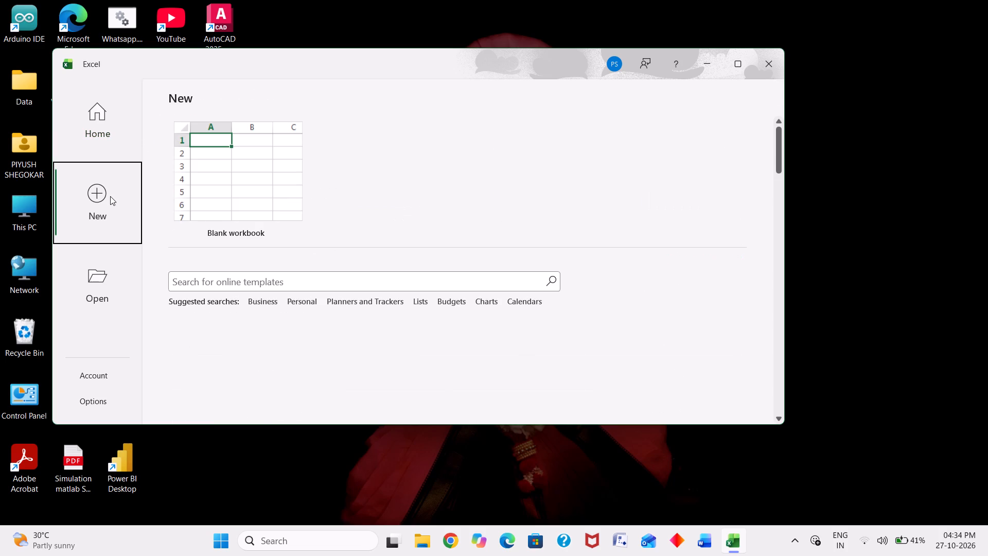
left_click(244, 175)
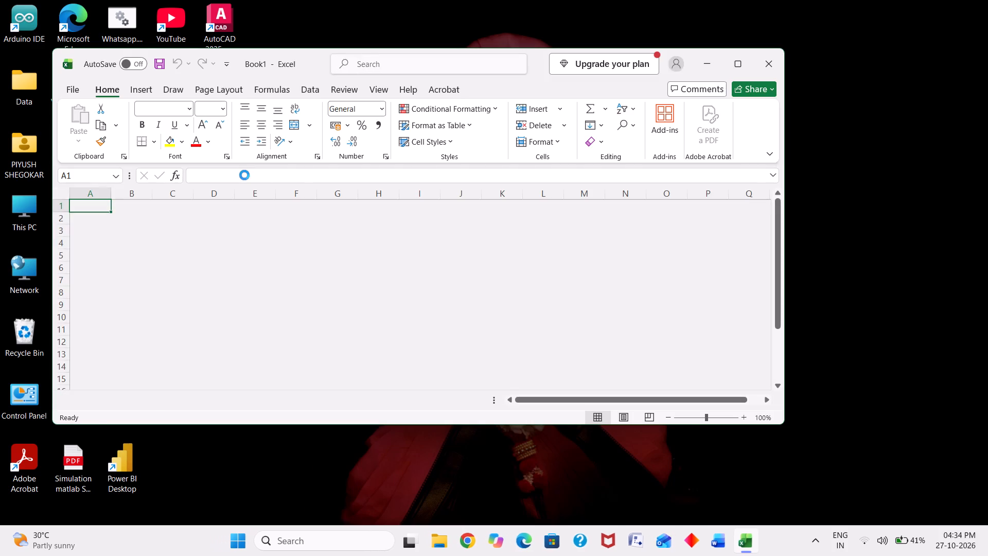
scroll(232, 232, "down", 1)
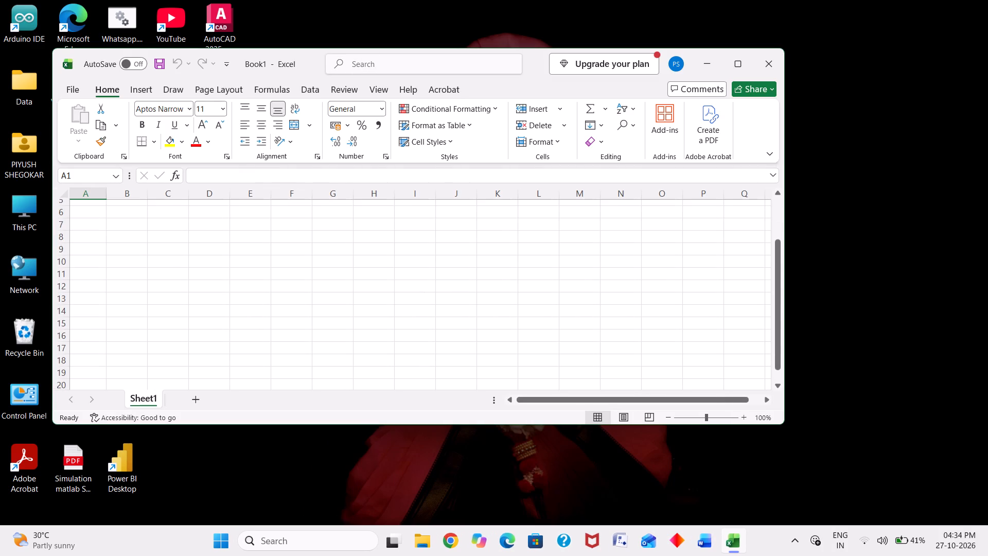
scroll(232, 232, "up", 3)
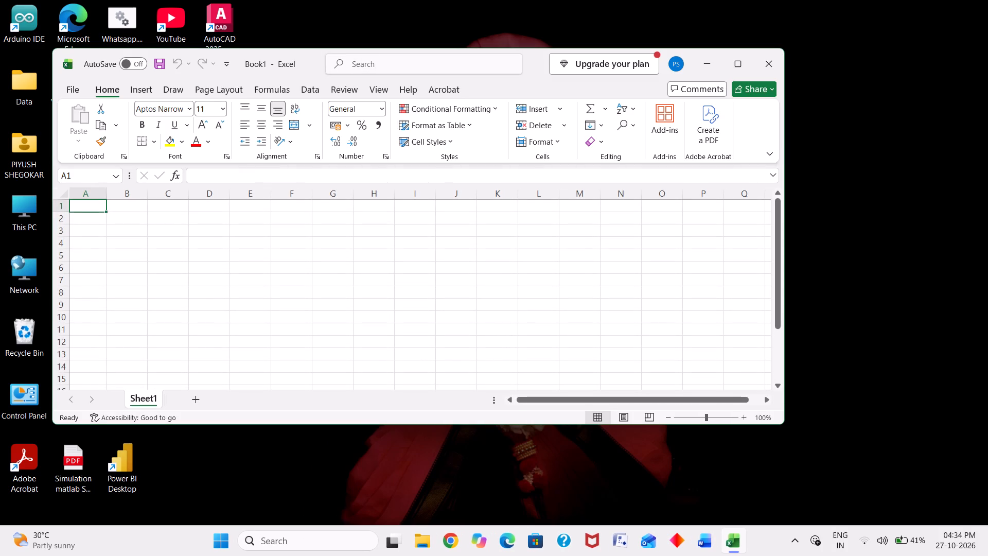
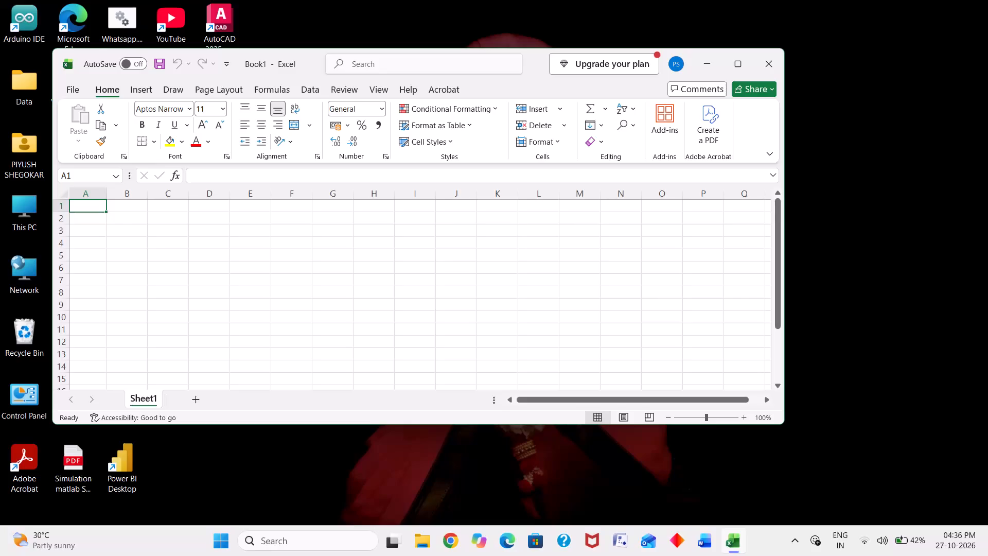
Enter the label "Date" in cell A1.
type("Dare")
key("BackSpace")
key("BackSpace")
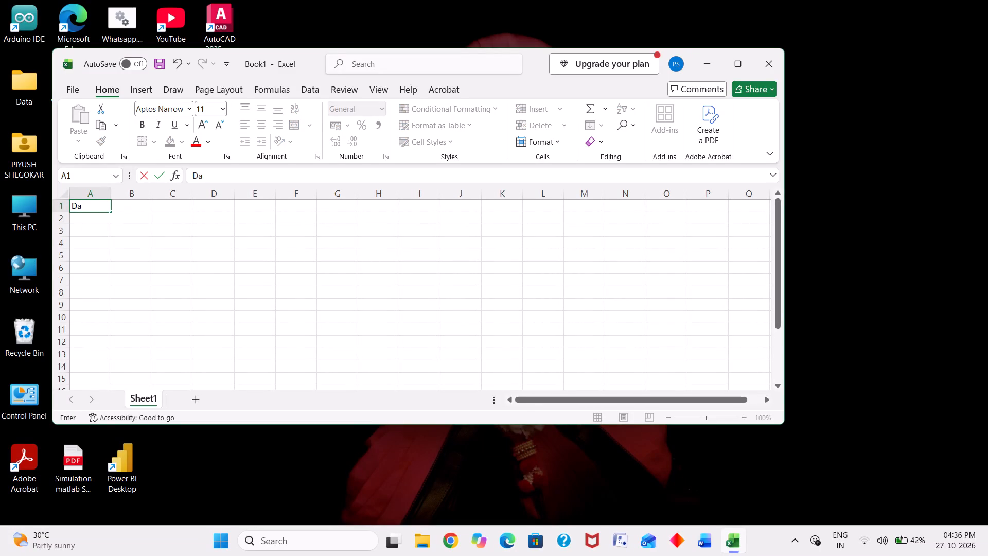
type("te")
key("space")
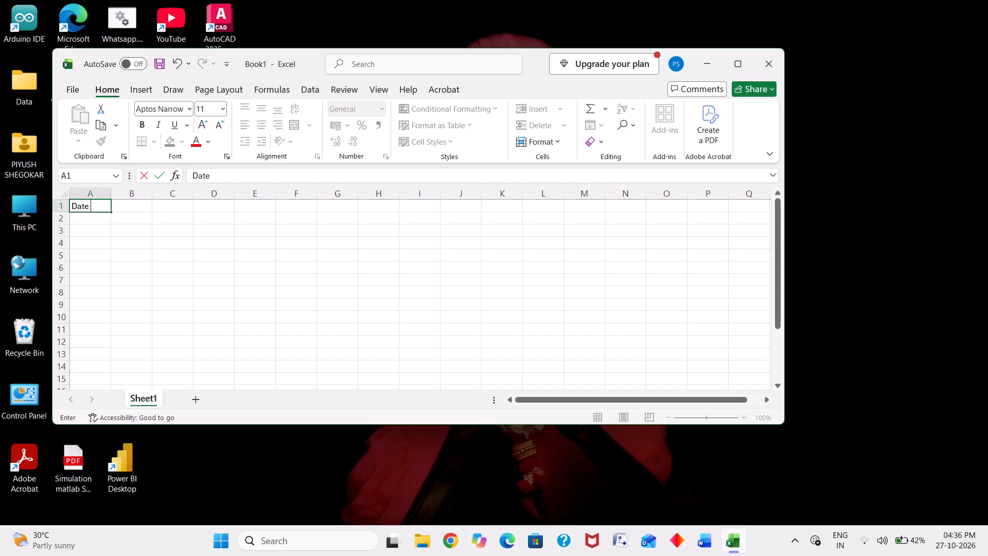
left_click(162, 205)
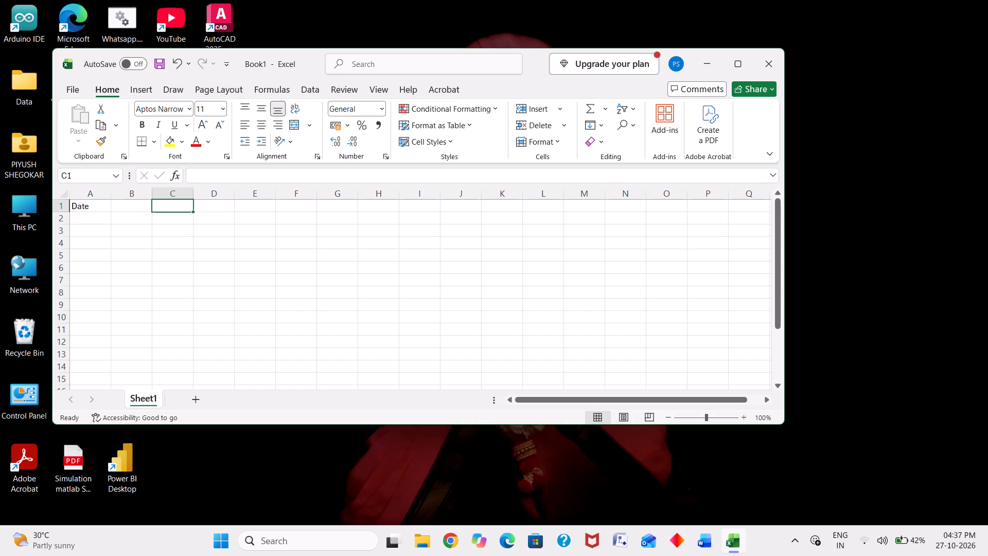
left_click(165, 208)
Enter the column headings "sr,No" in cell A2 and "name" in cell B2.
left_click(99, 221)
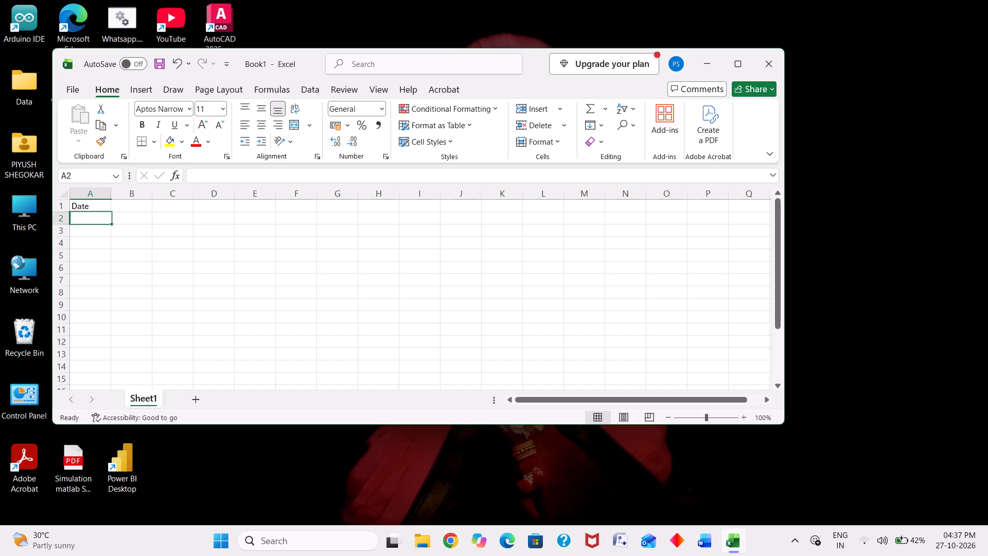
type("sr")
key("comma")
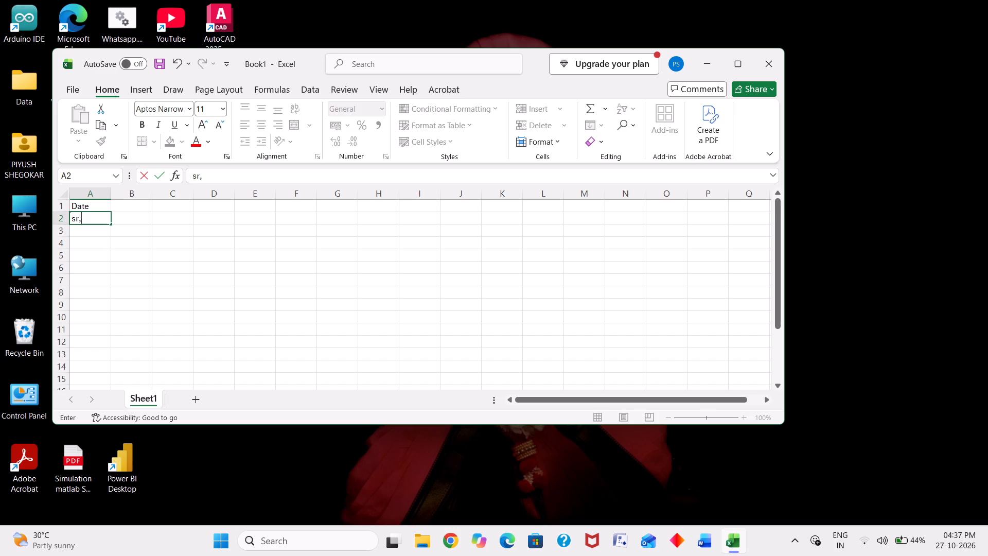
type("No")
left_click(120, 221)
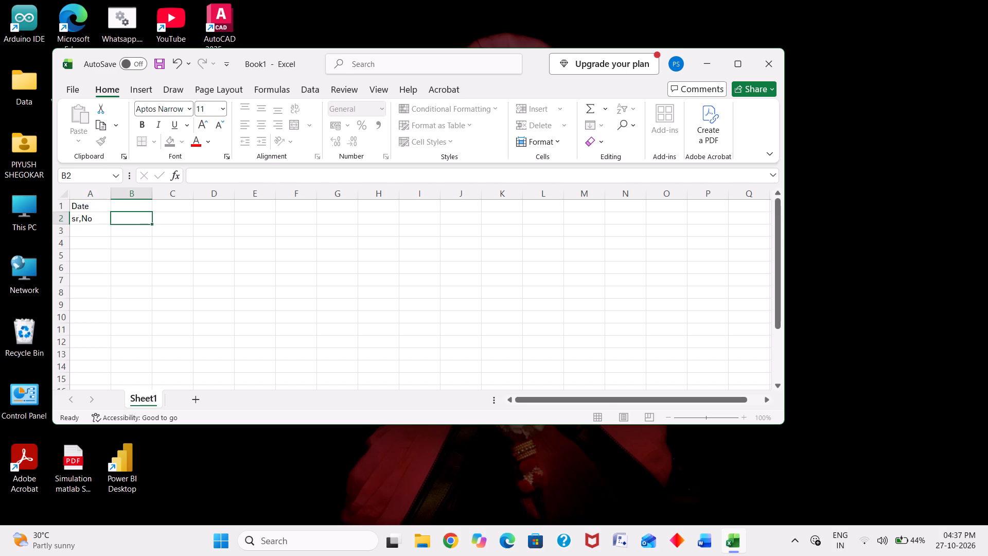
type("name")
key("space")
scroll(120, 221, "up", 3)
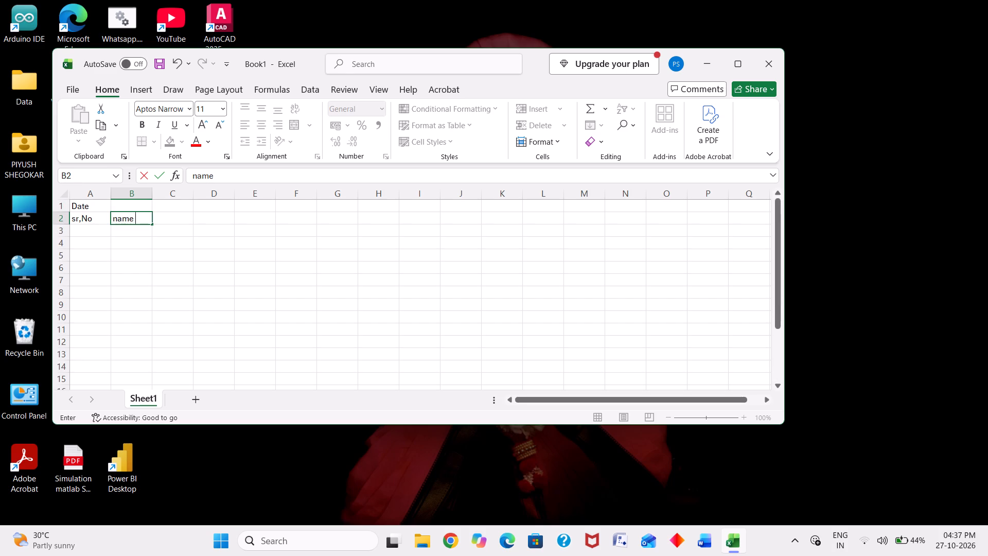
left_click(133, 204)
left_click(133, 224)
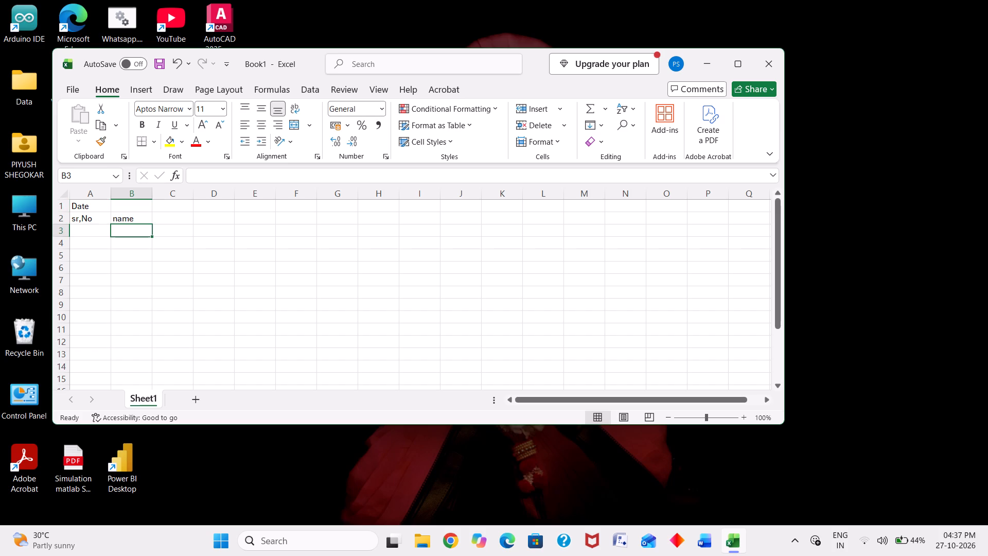
Replace the heading in cell B2 with the capitalized "Name".
left_click(136, 219)
key("BackSpace")
key("BackSpace")
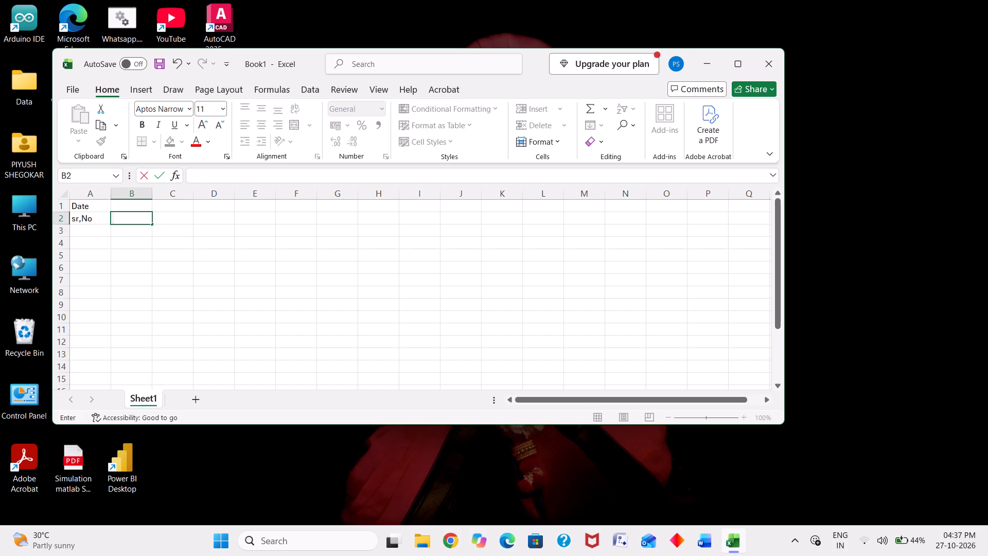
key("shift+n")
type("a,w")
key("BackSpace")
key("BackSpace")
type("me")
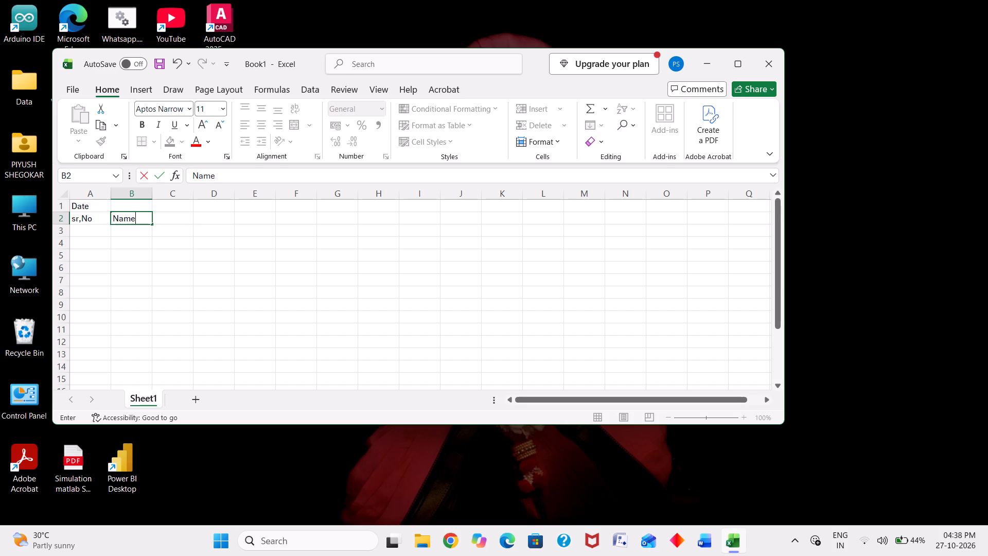
Replace the heading in cell A2 with "Sr. No".
left_click(101, 223)
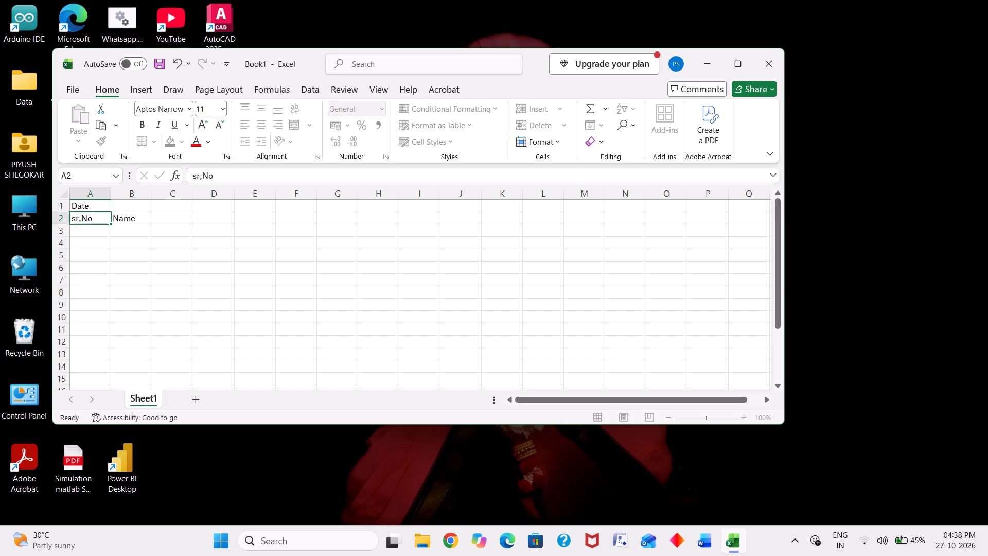
key("BackSpace")
key("BackSpace")
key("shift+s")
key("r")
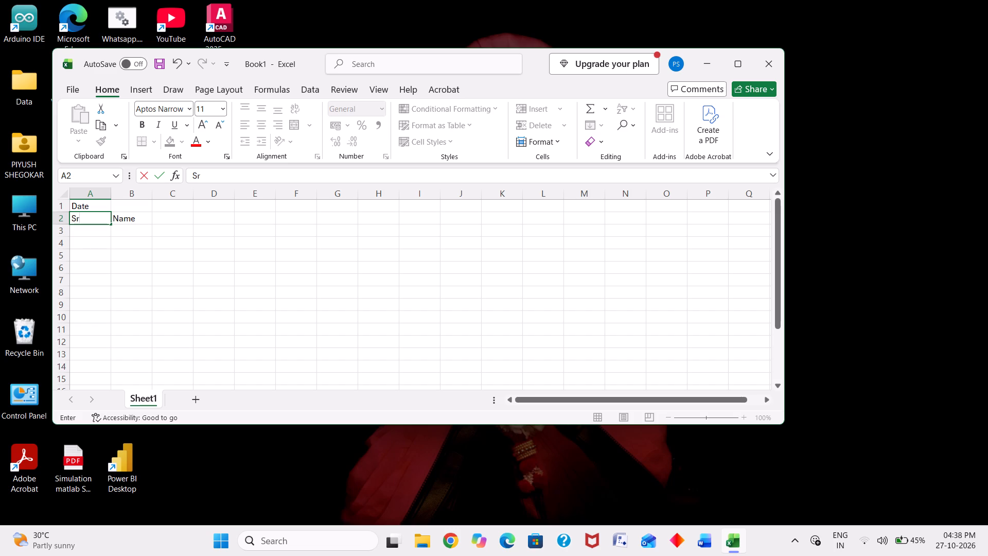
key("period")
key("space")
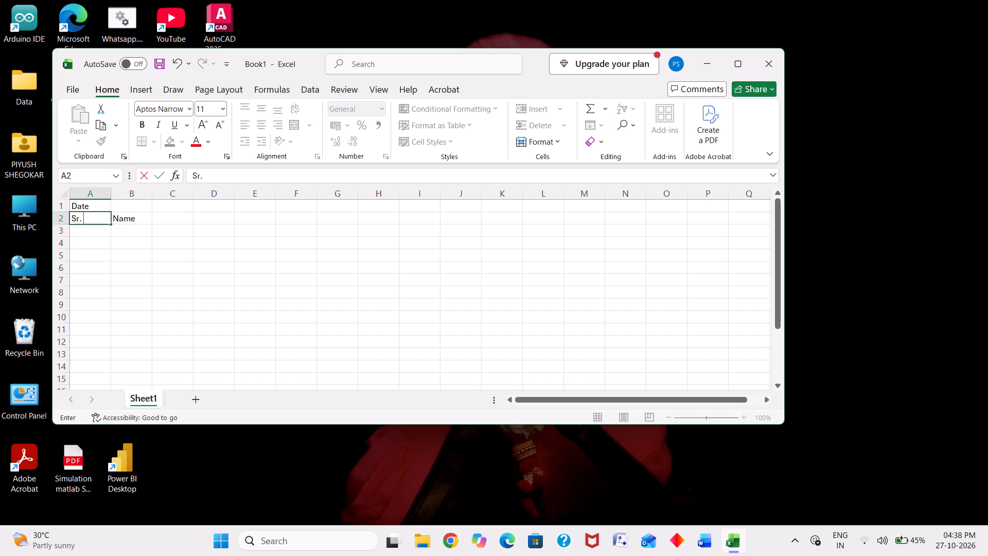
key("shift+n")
double_click(101, 223)
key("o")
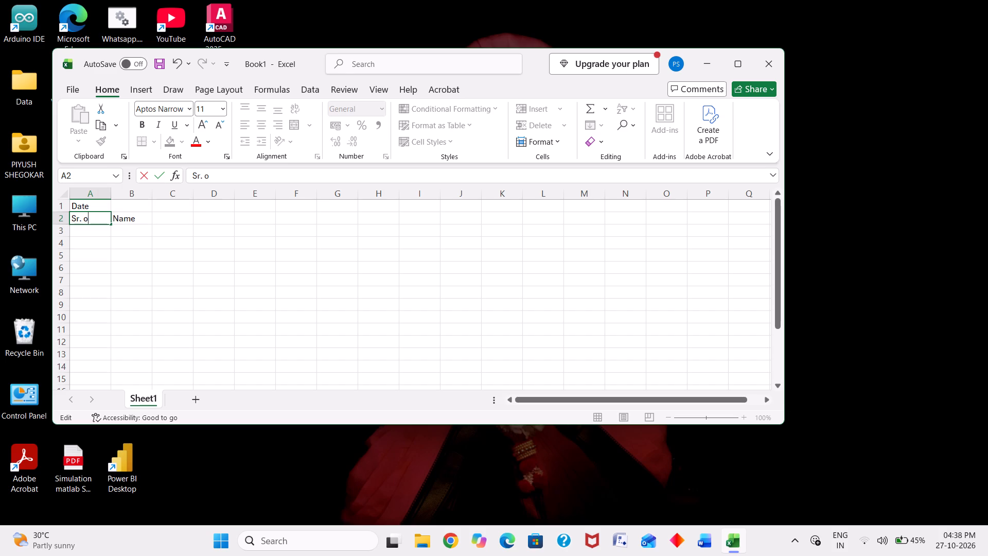
key("BackSpace")
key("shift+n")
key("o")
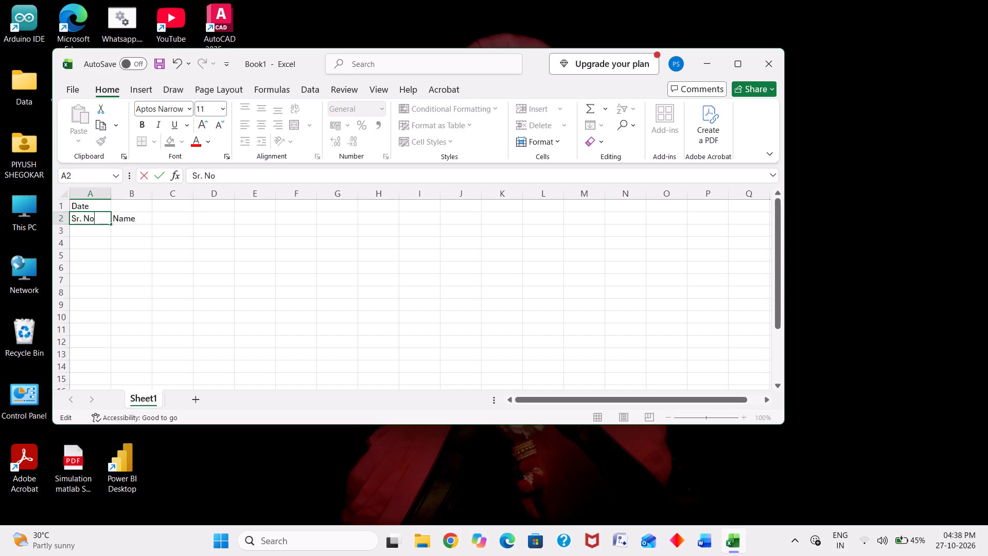
left_click(137, 213)
left_click(150, 206)
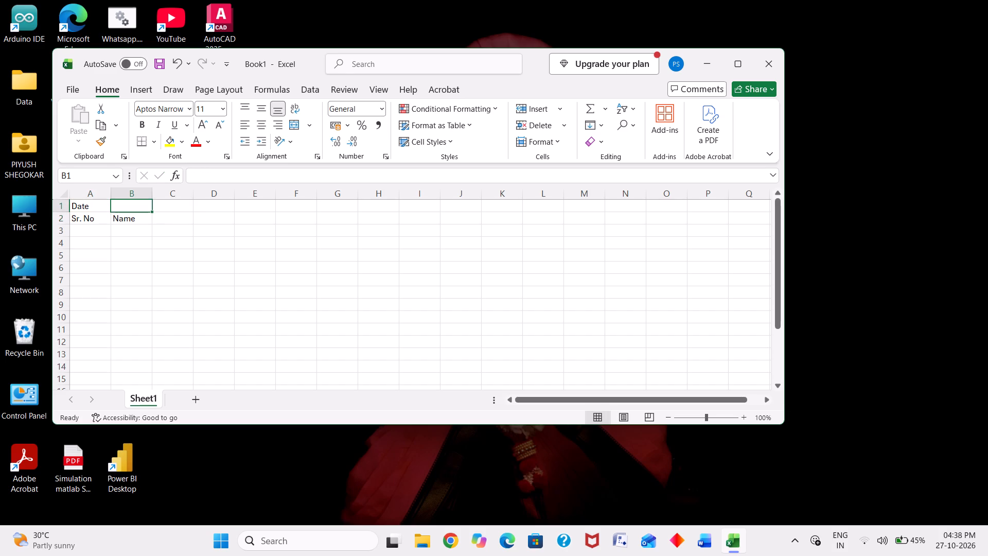
left_click(175, 203)
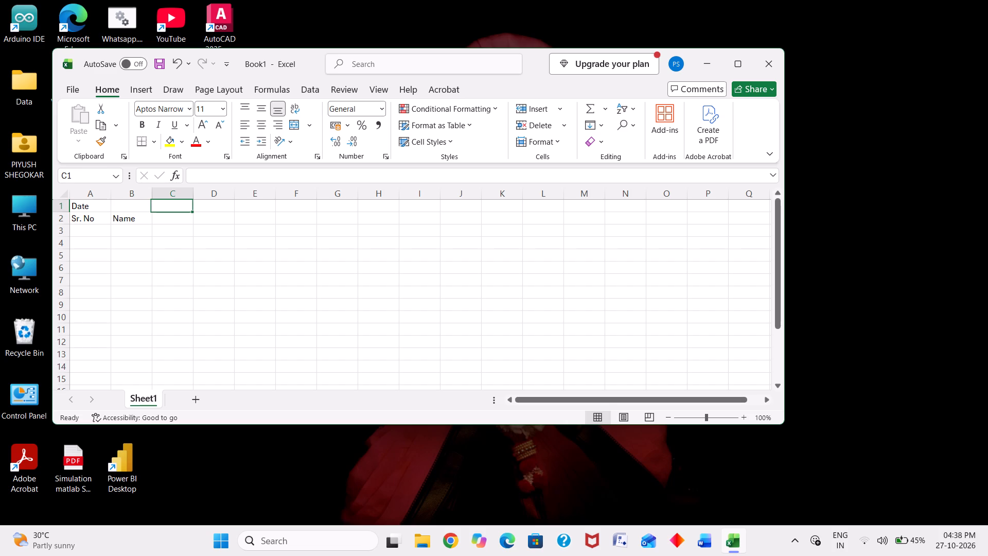
Enter "1." as the first serial number in cell A3, below the Sr. No heading.
left_click(93, 232)
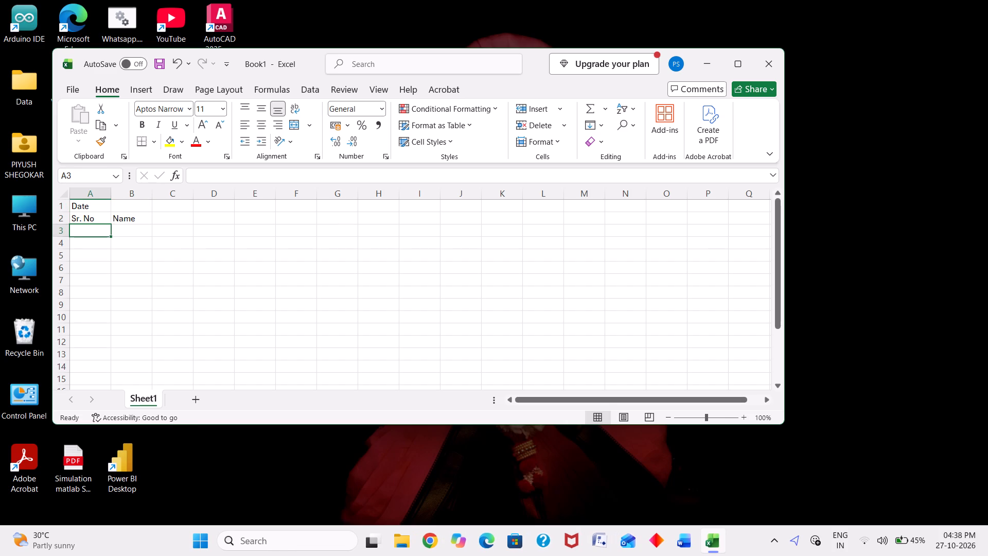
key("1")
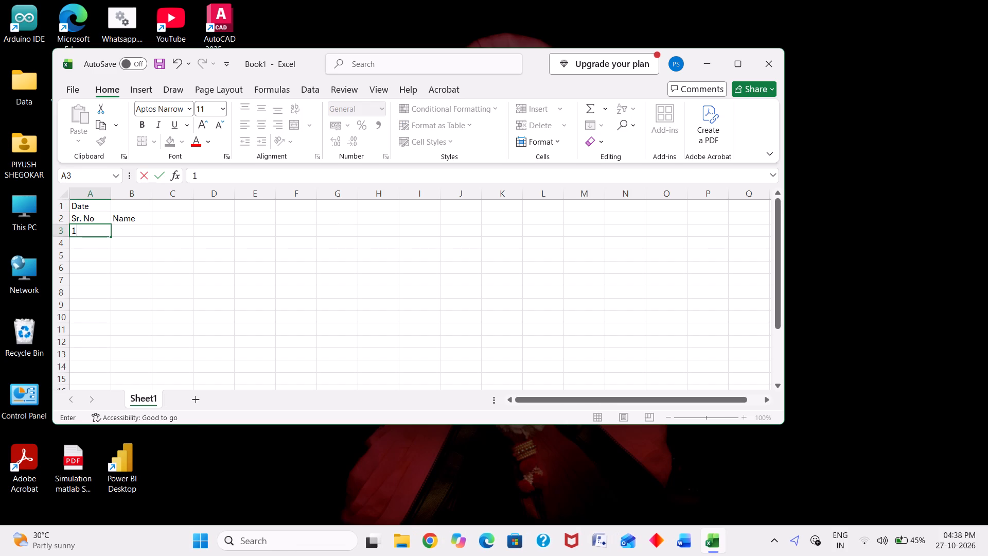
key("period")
left_click(134, 208)
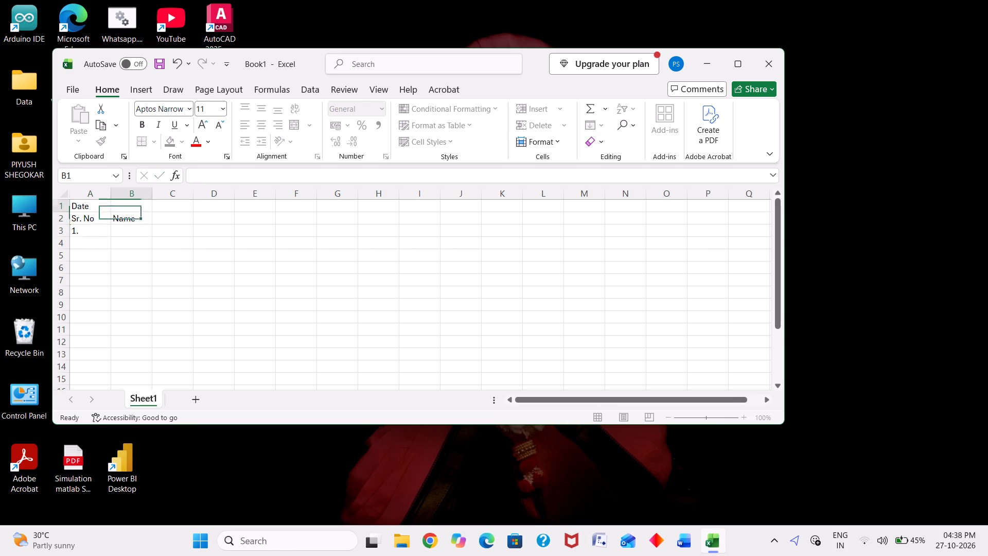
left_click(128, 234)
triple_click(93, 239)
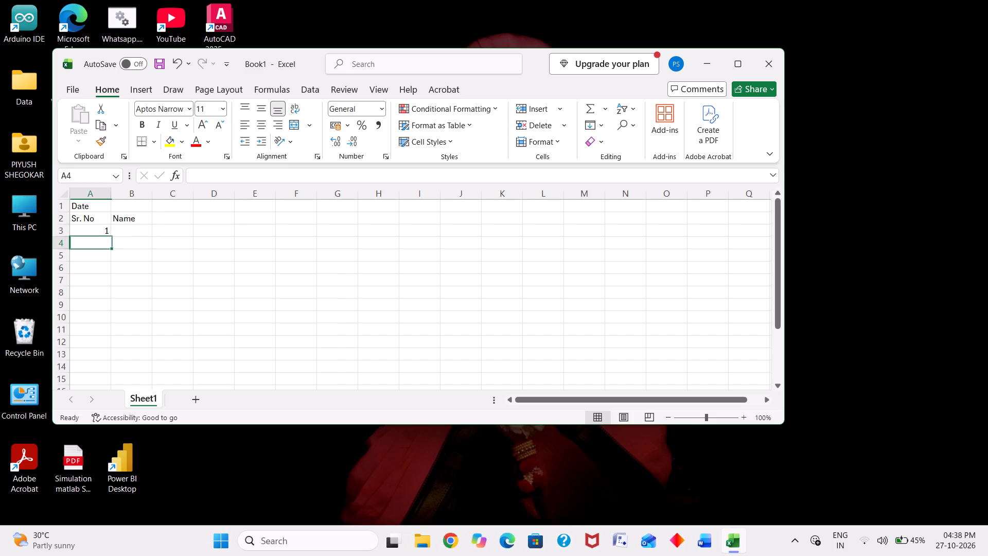
Center the serial number in cell A3 horizontally.
left_click(103, 228)
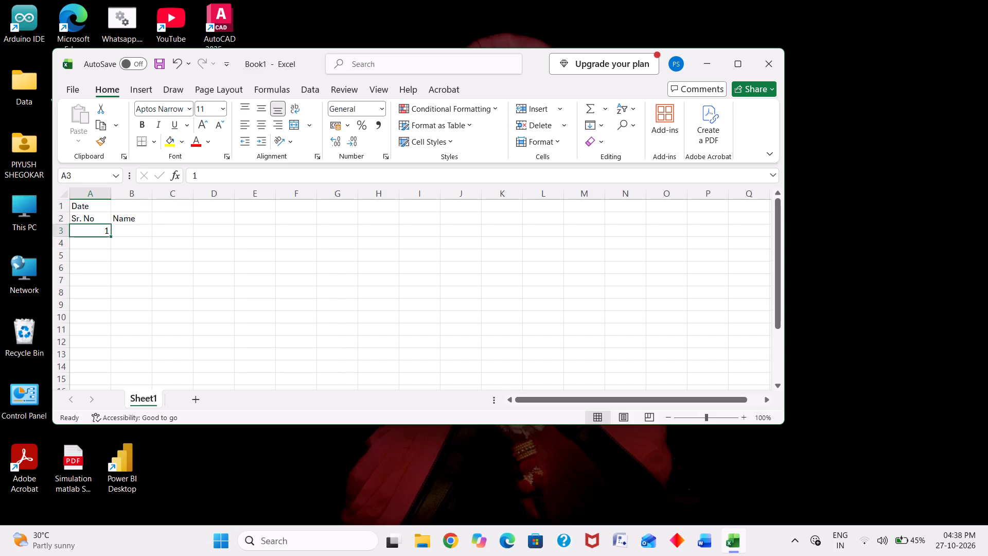
left_click(258, 125)
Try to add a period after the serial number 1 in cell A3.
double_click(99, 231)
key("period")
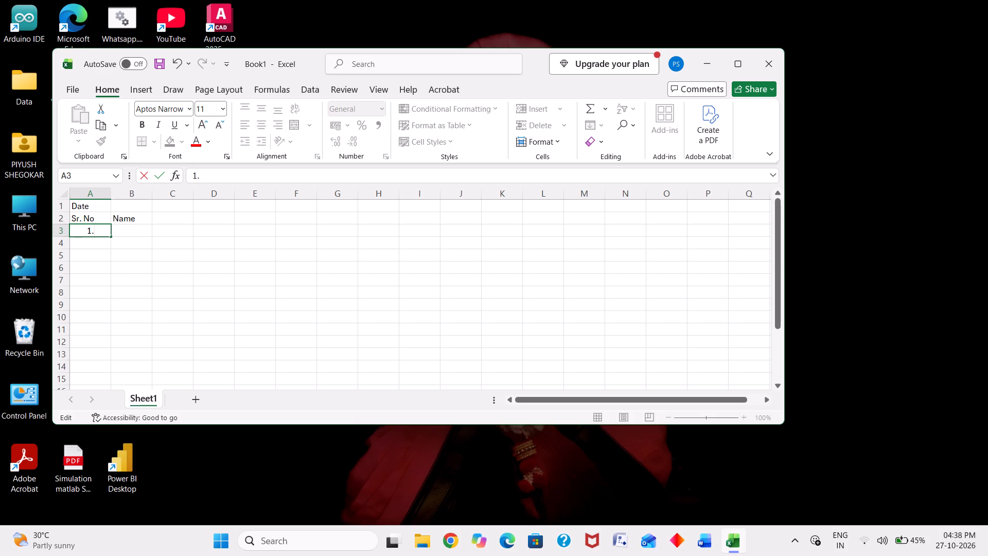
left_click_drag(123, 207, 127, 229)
Enter the first person's full name in cell B3, beside serial number 1.
left_click(127, 229)
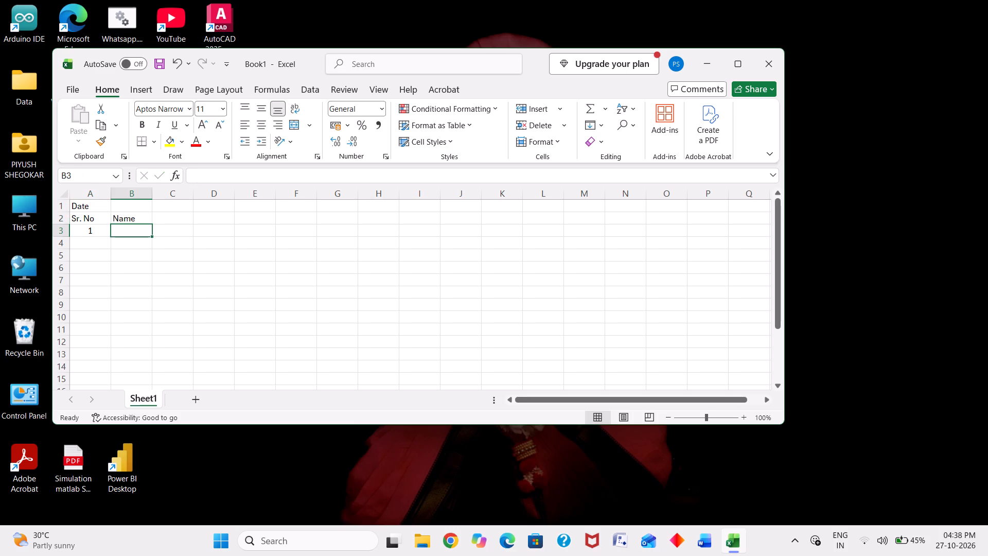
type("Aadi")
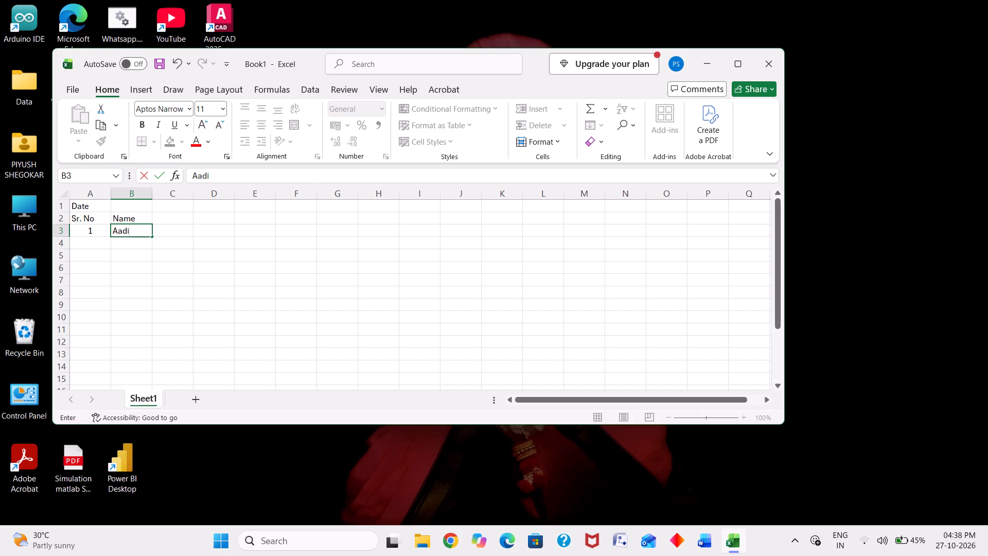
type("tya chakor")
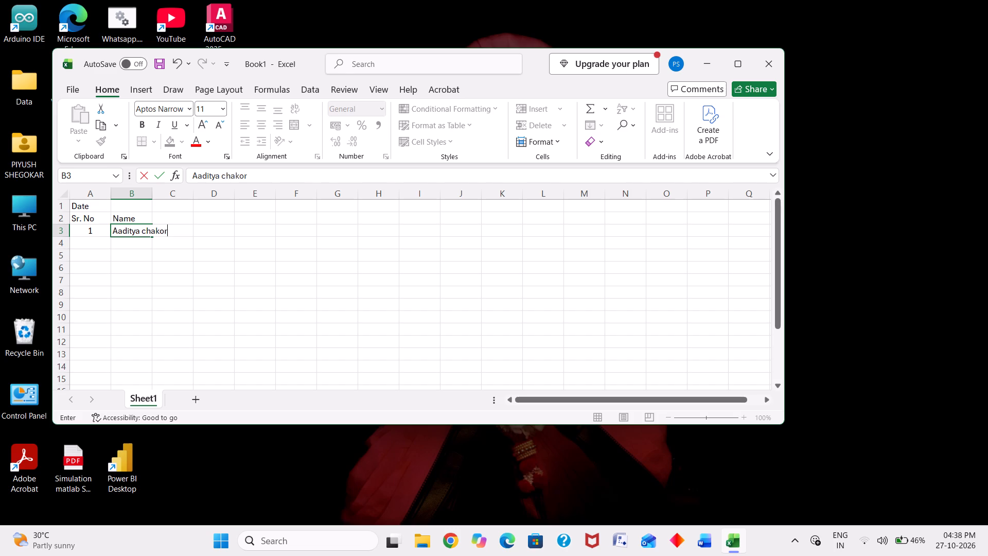
left_click(166, 209)
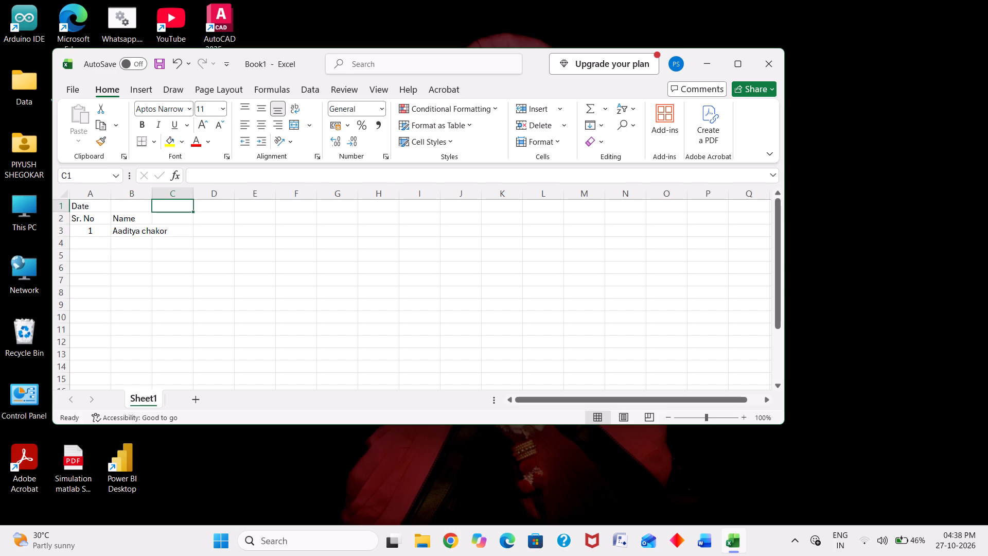
Widen column B so the first person's full name fits inside the column.
left_click_drag(151, 196, 178, 193)
left_click(178, 193)
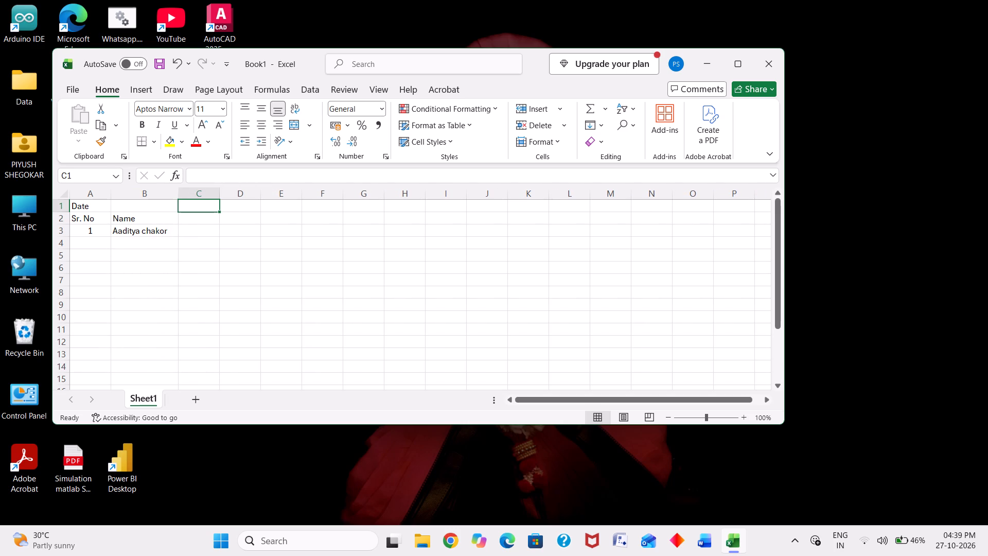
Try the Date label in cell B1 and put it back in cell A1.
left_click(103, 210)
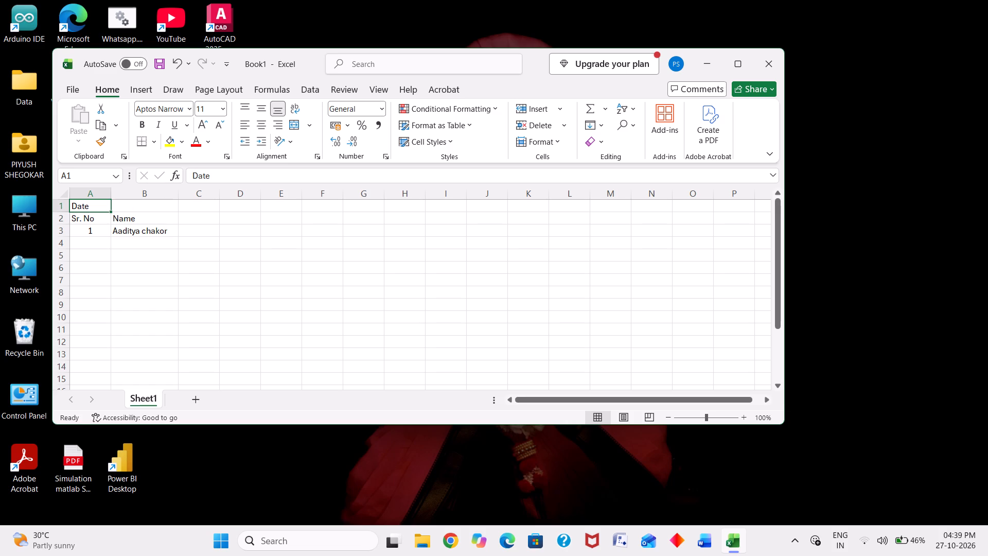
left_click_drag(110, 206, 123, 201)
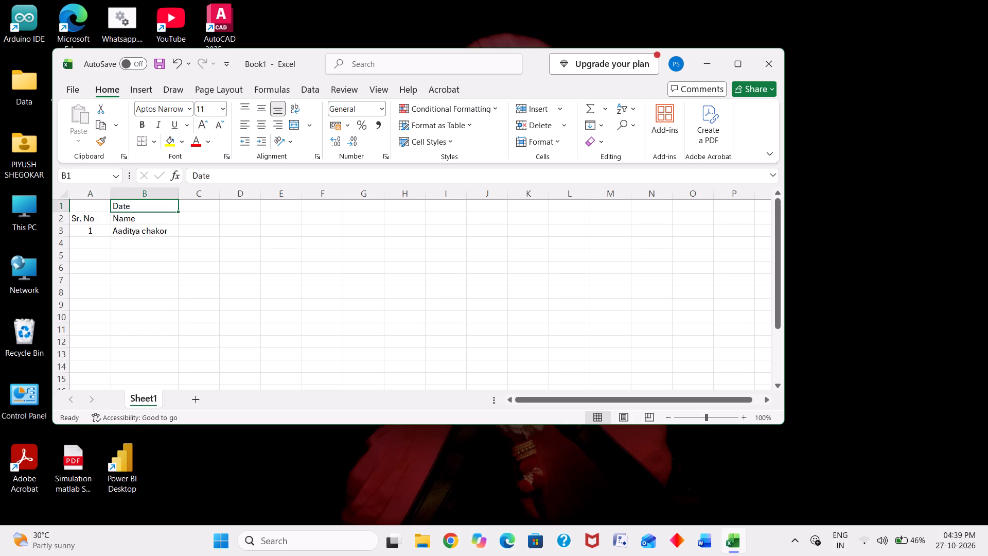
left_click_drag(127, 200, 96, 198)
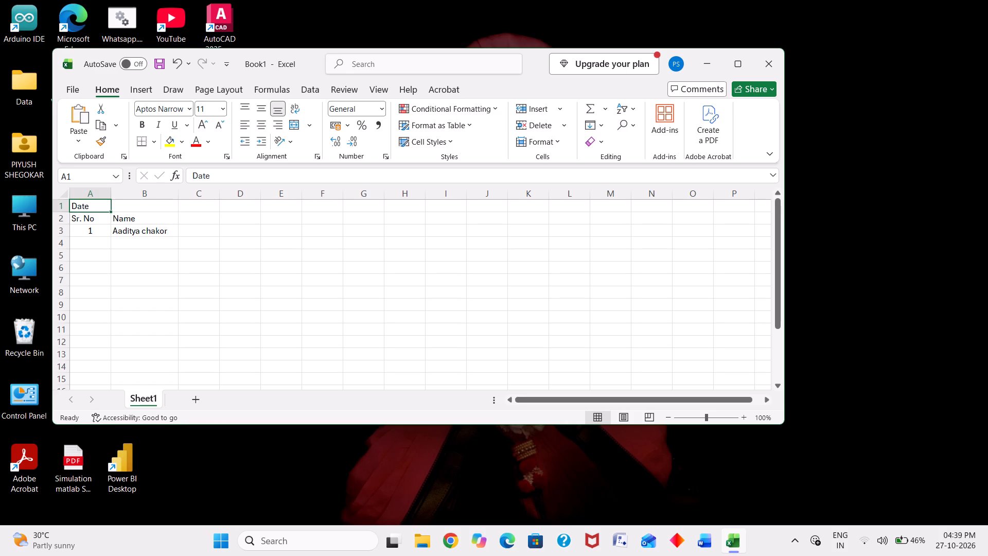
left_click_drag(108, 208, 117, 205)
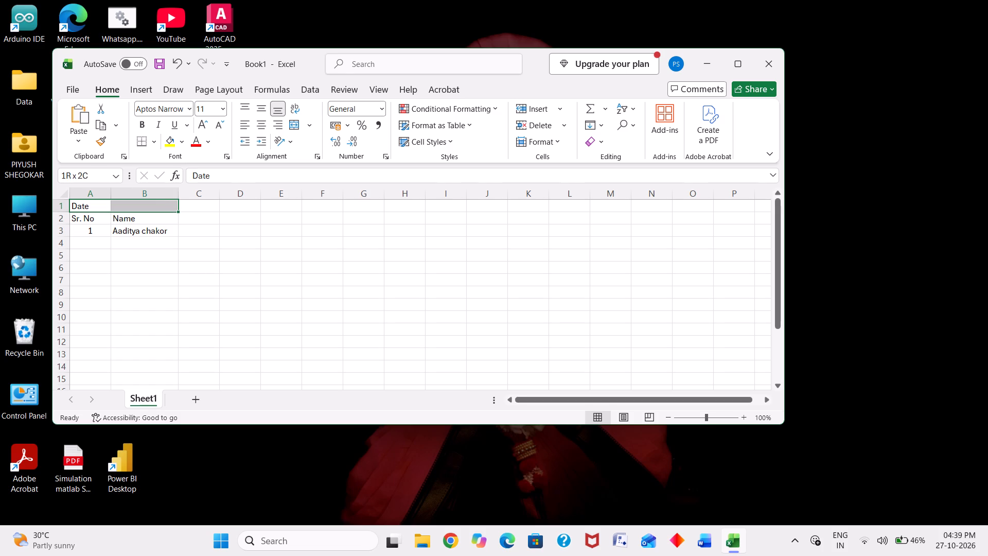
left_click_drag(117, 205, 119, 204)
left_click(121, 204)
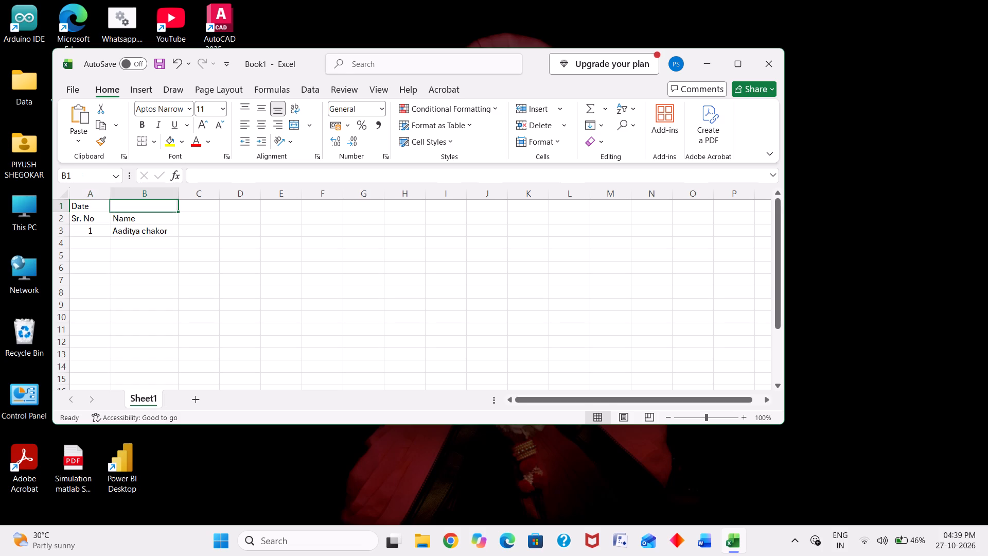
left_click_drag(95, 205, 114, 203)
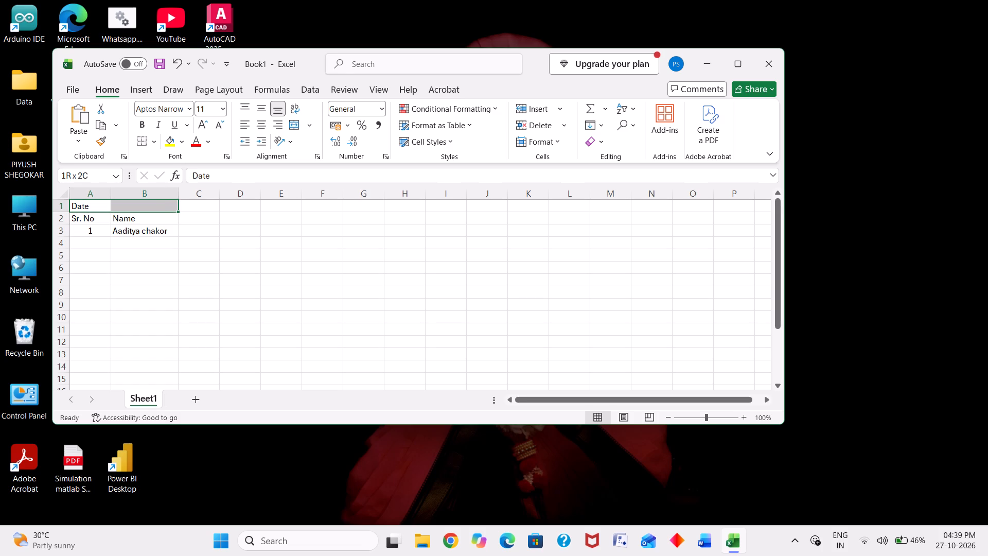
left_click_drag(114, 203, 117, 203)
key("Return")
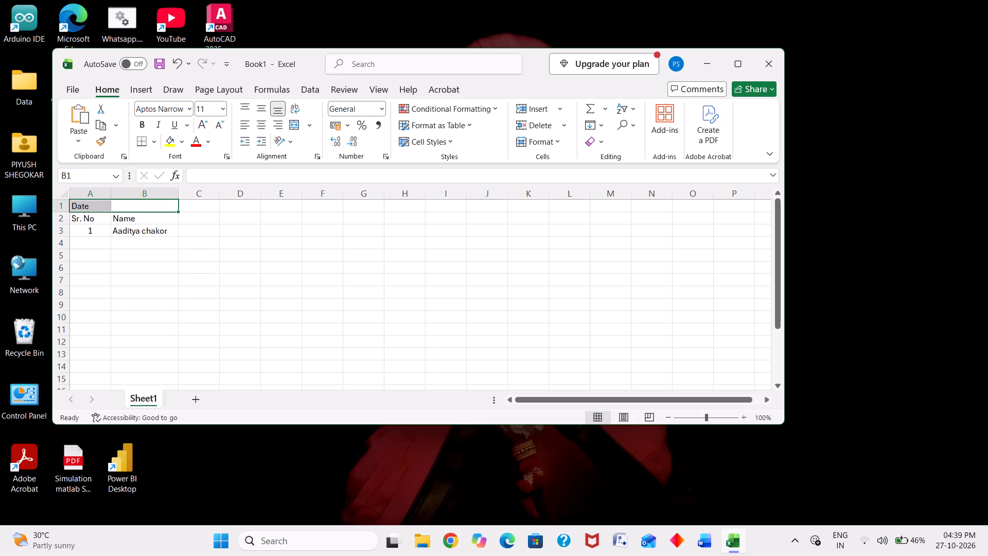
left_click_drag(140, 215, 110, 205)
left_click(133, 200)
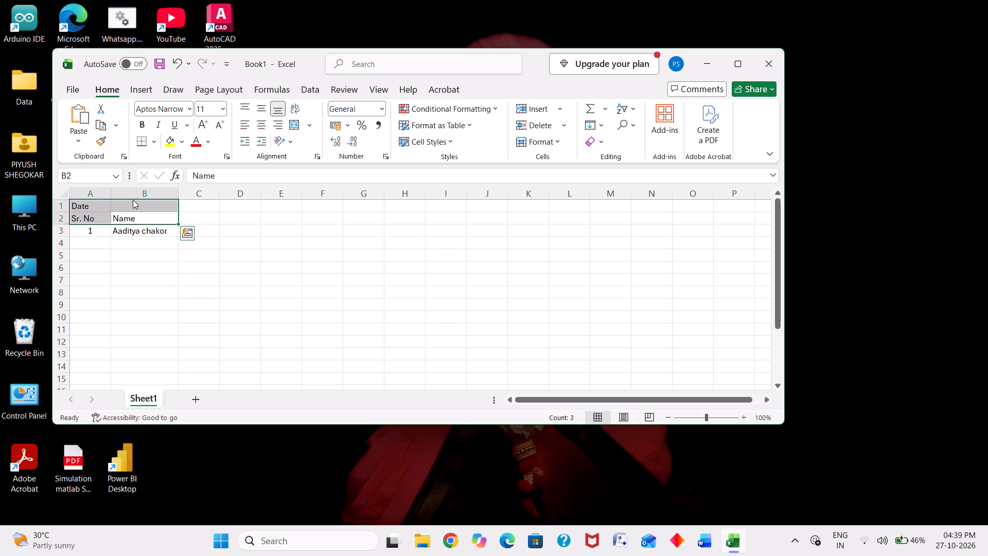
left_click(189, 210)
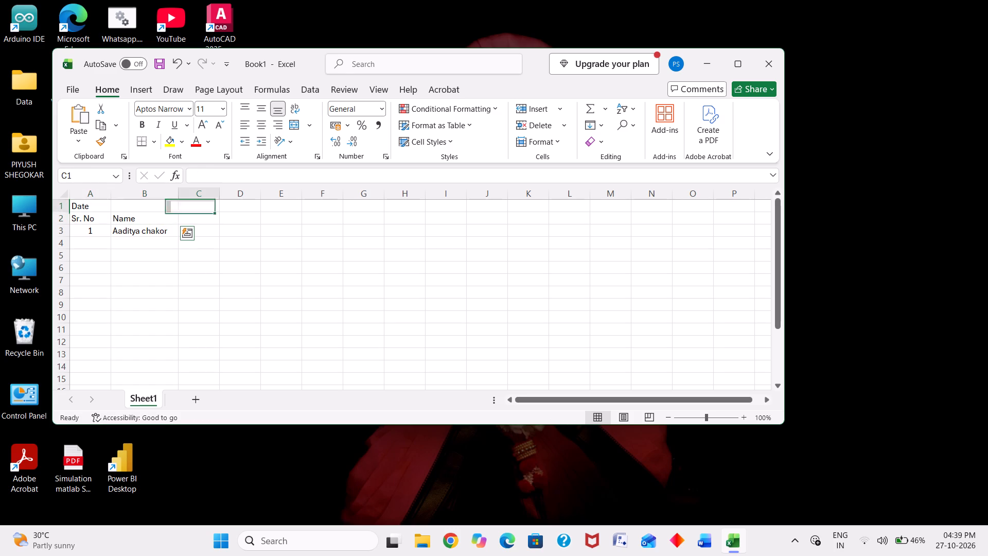
Move the Date label from cell A1 to cell B1, above the Name heading.
left_click(109, 205)
left_click_drag(110, 205, 128, 203)
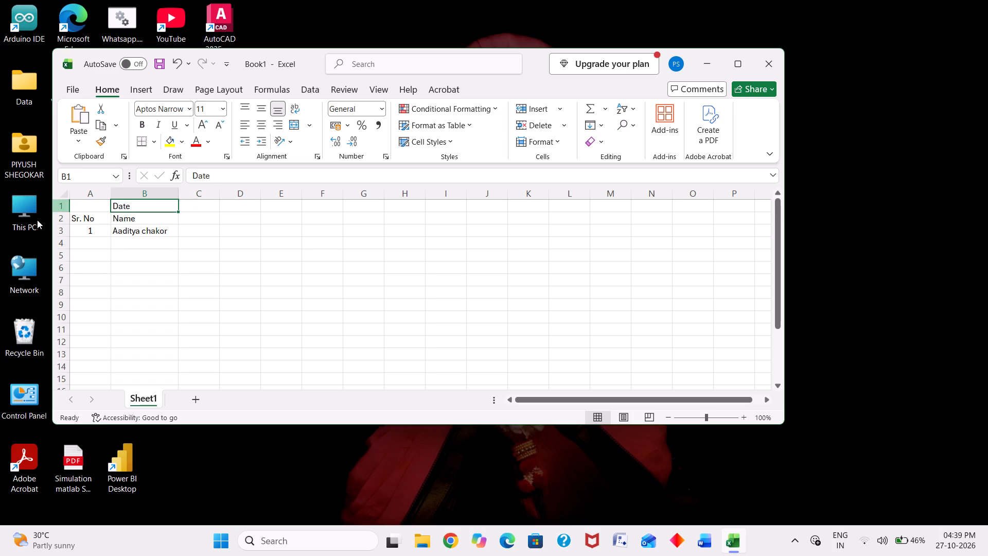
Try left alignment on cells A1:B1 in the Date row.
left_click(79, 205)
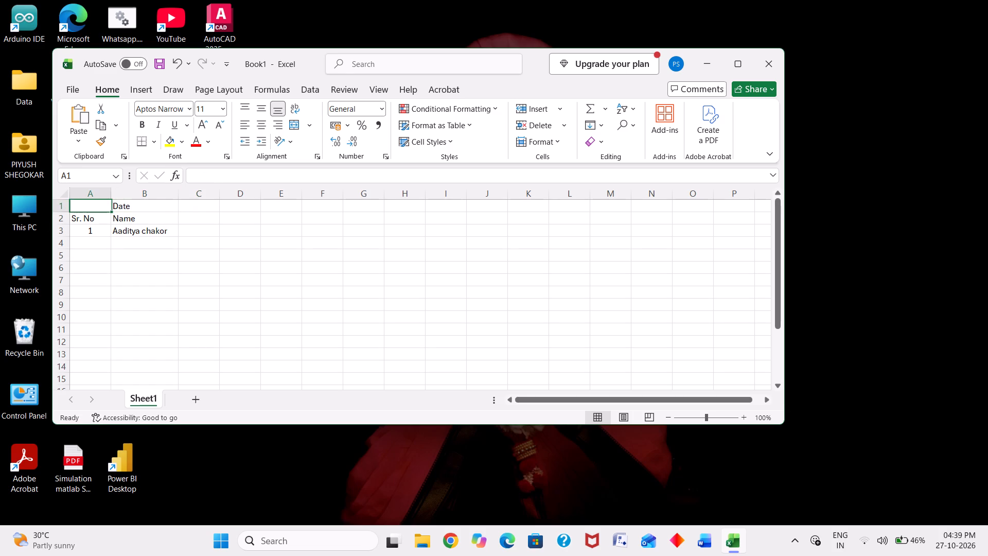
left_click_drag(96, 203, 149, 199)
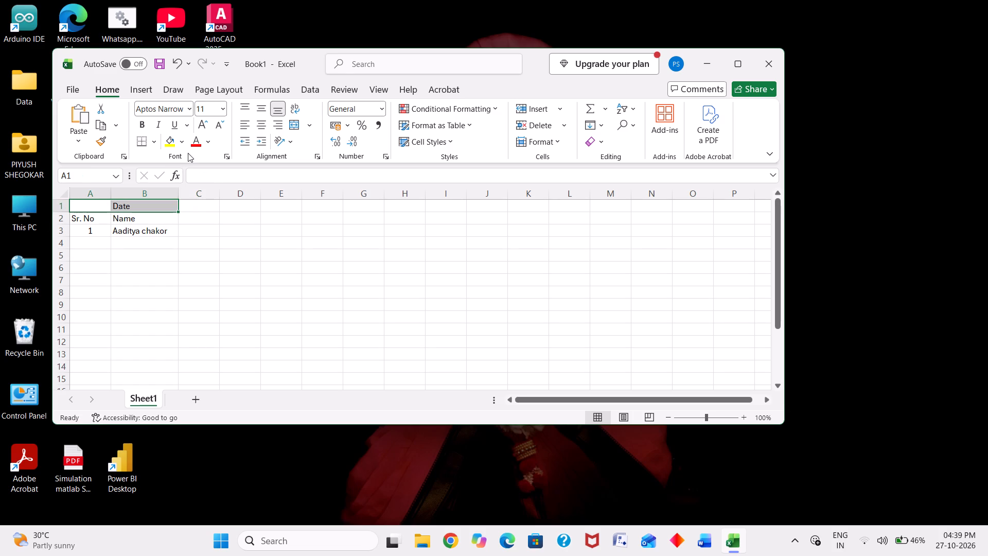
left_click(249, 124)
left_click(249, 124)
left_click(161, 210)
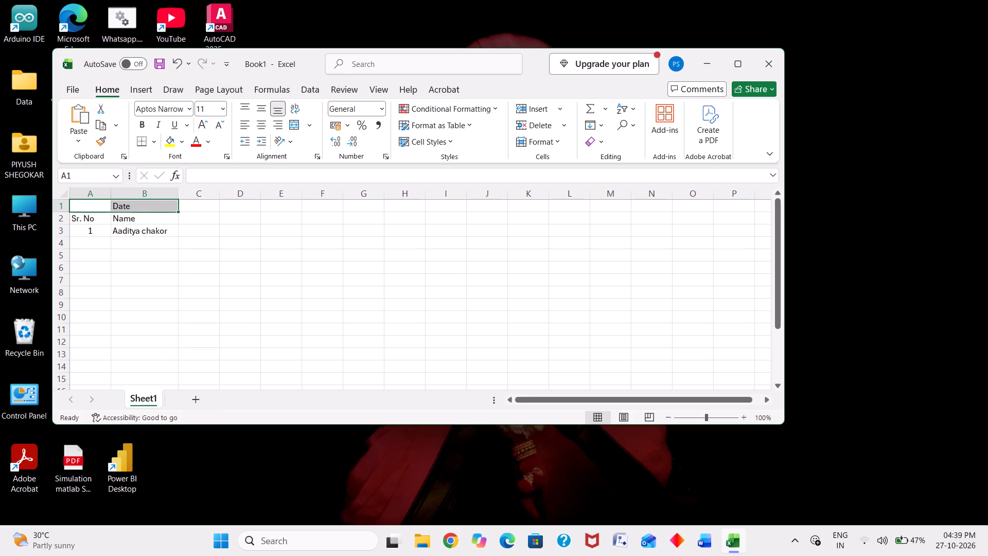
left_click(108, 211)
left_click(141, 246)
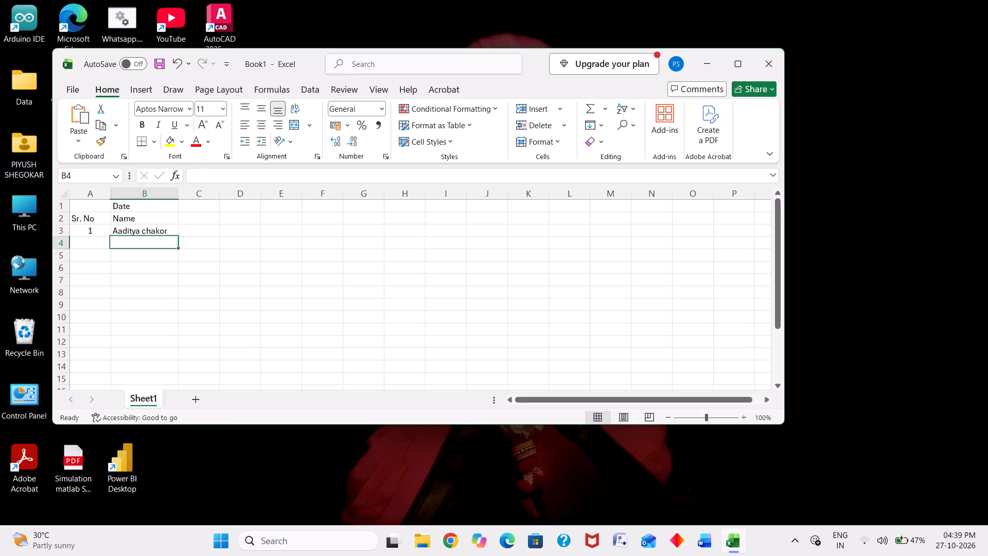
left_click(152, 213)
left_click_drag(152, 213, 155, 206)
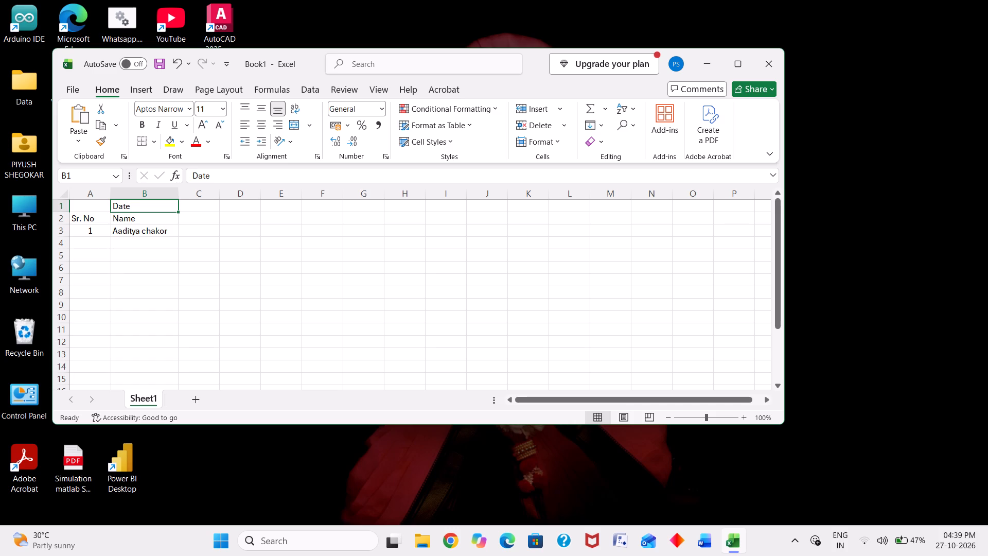
Center the contents of cells A1:B5 horizontally, covering the Date label, headings and first entry.
left_click_drag(96, 204, 122, 217)
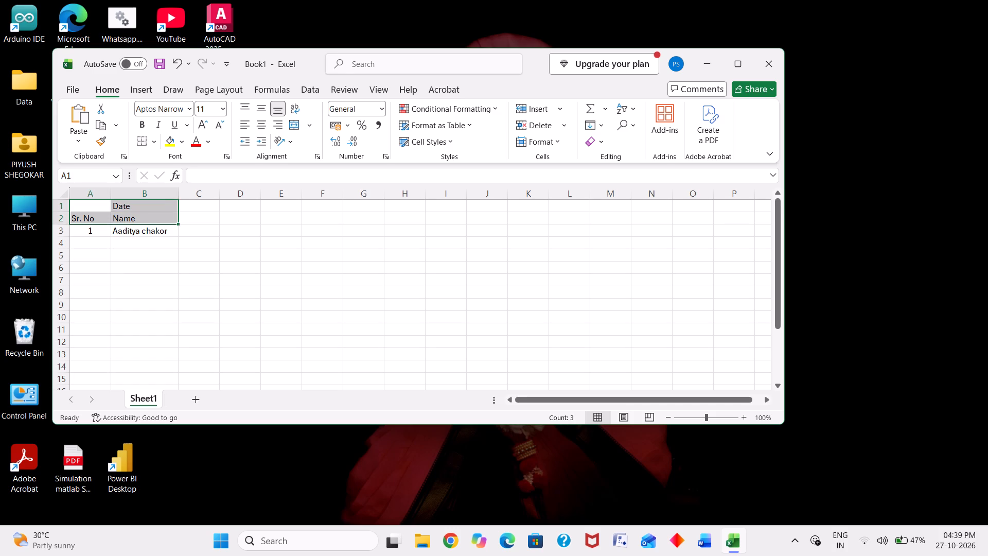
left_click_drag(133, 254, 96, 200)
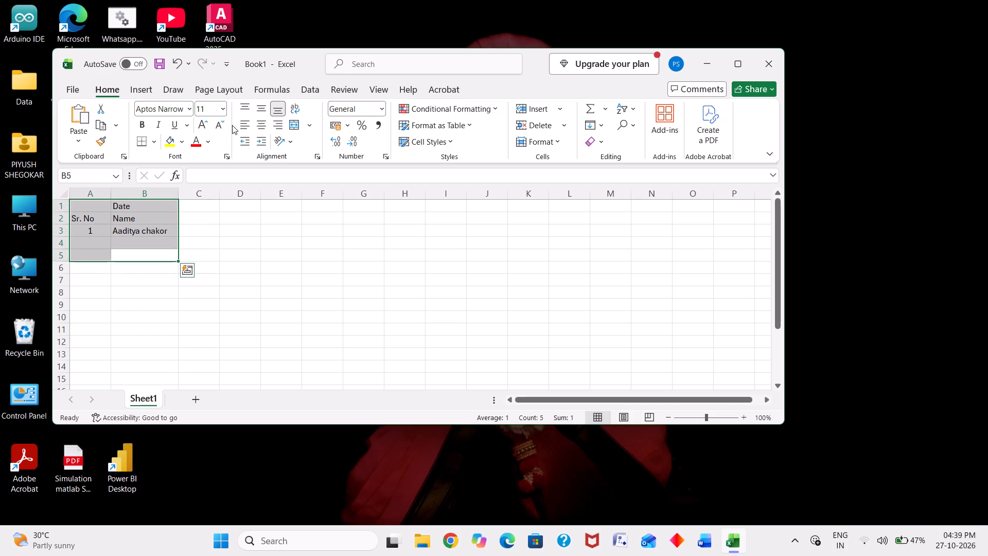
left_click(259, 125)
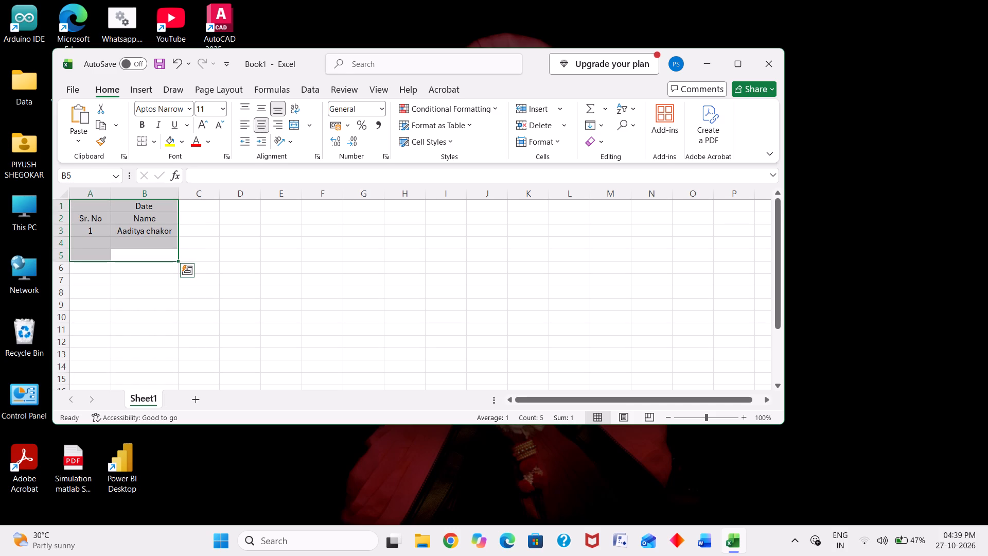
left_click(266, 256)
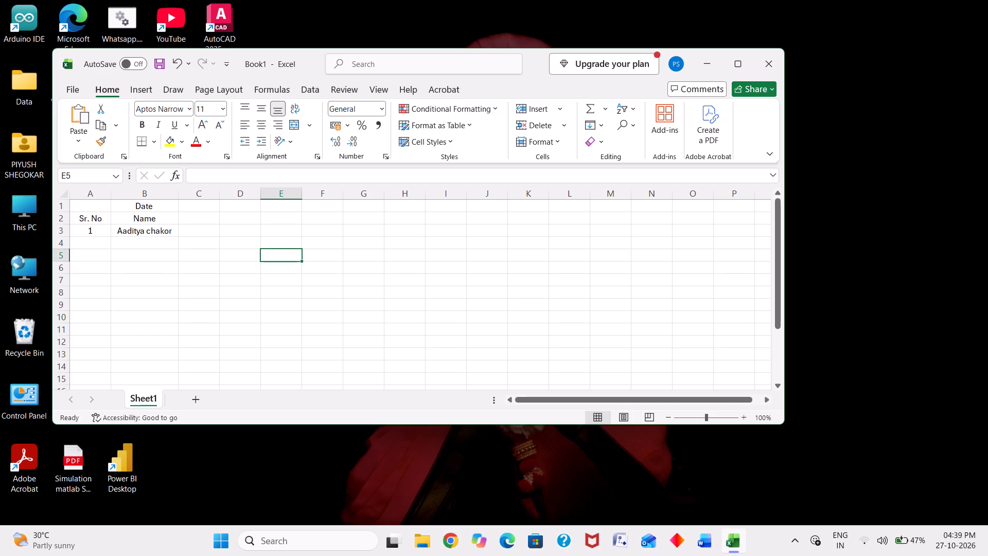
Left-align the Date label in cell B1.
left_click(133, 206)
left_click(133, 206)
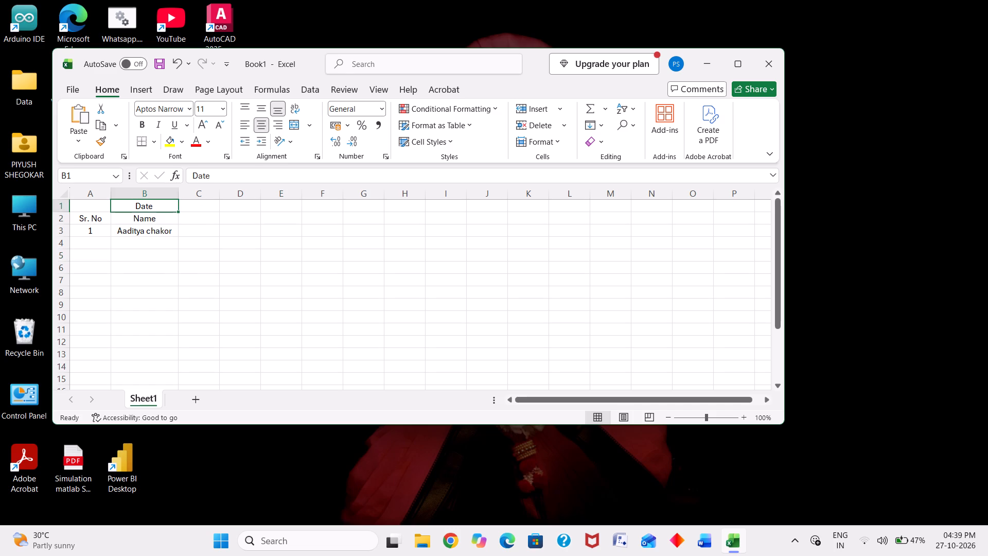
double_click(133, 206)
key("BackSpace")
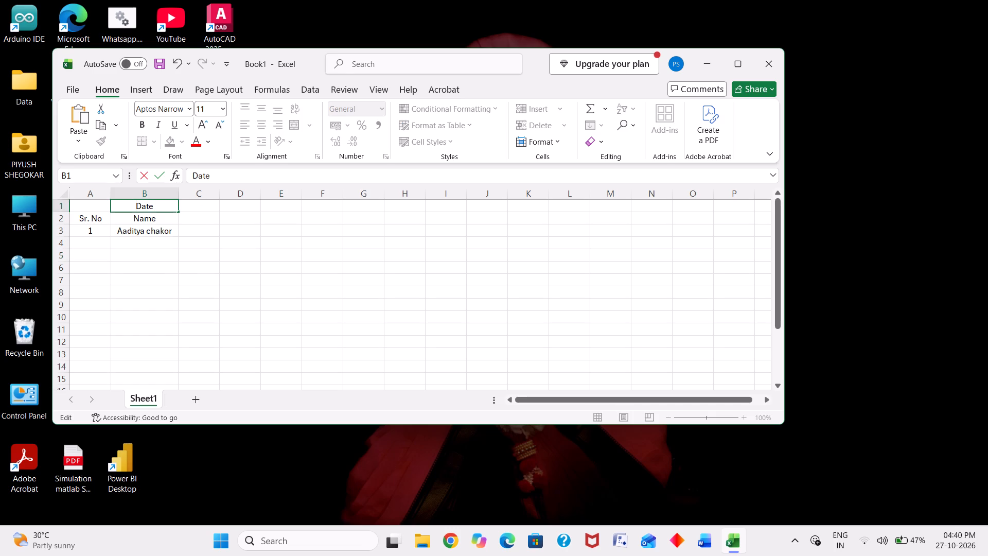
key("BackSpace")
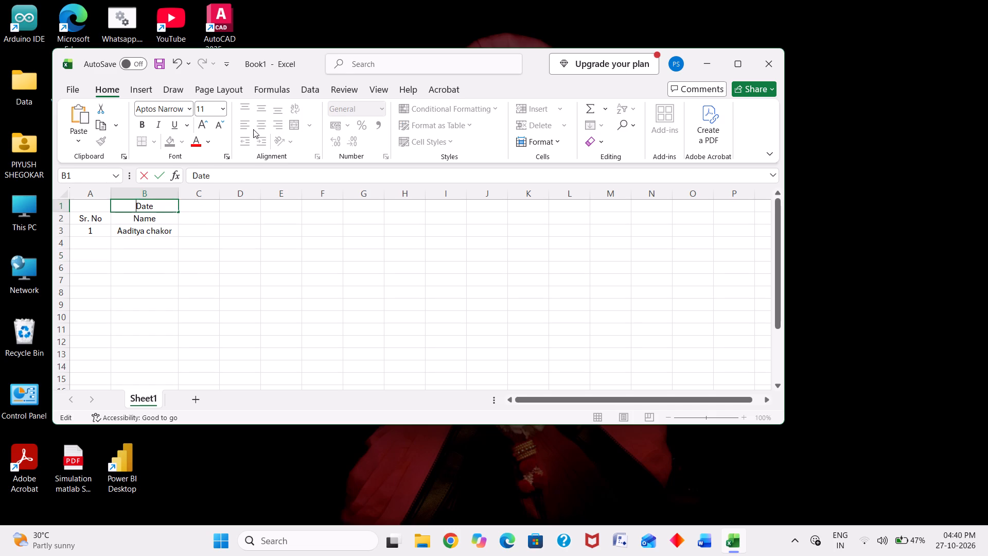
left_click(248, 124)
double_click(248, 124)
left_click(157, 208)
left_click(154, 216)
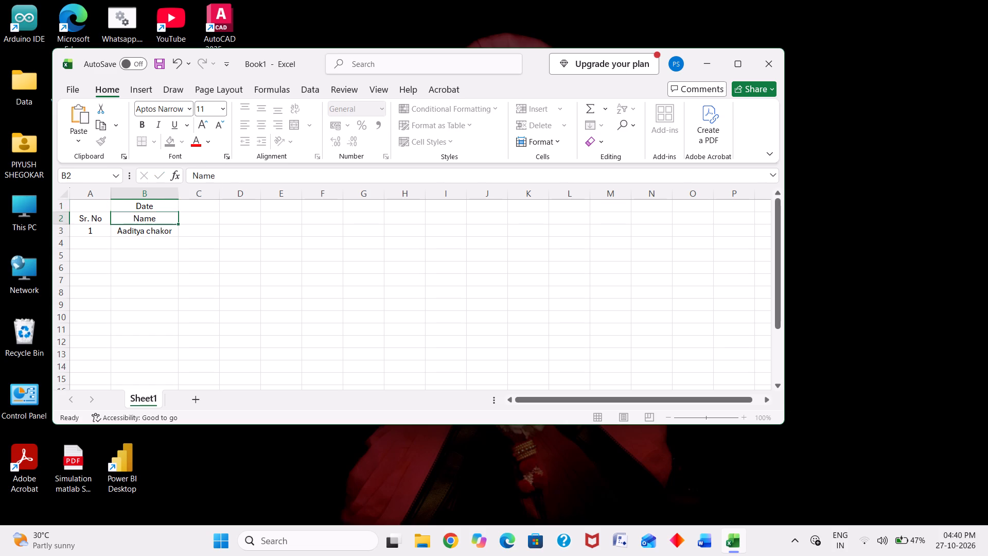
left_click(161, 205)
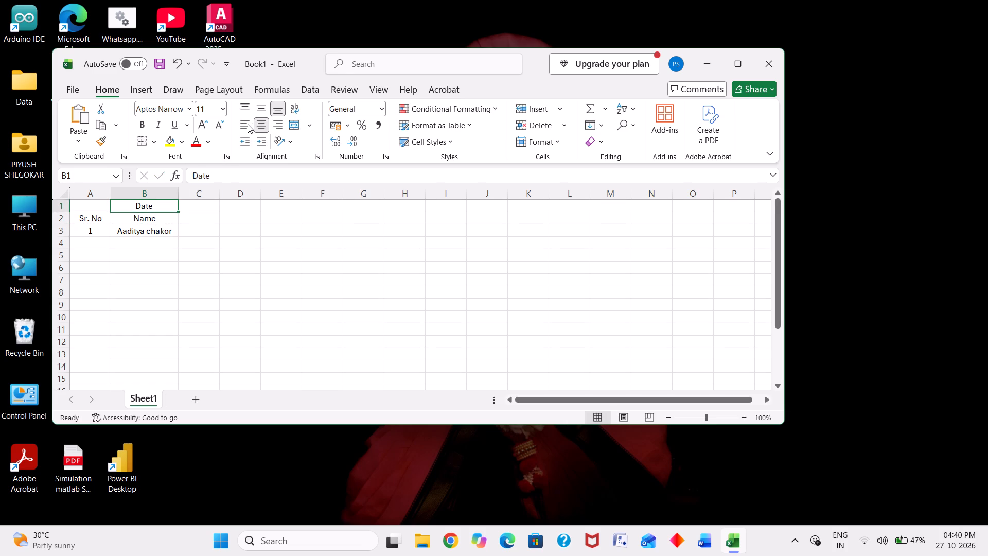
left_click(248, 124)
left_click(279, 243)
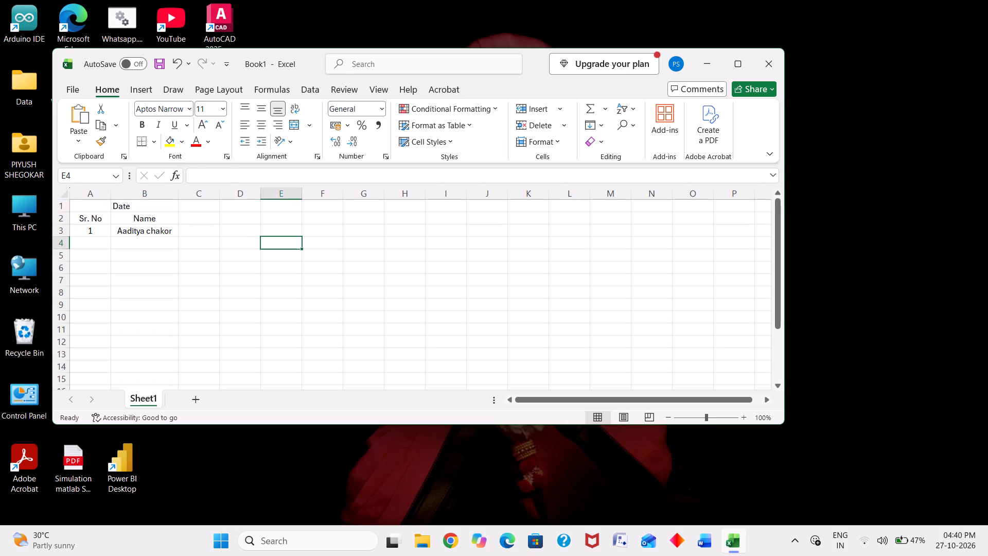
Enter the day numbers 27, 28, 29, 30 and 31 across cells C1:G1 in the Date row.
left_click(201, 205)
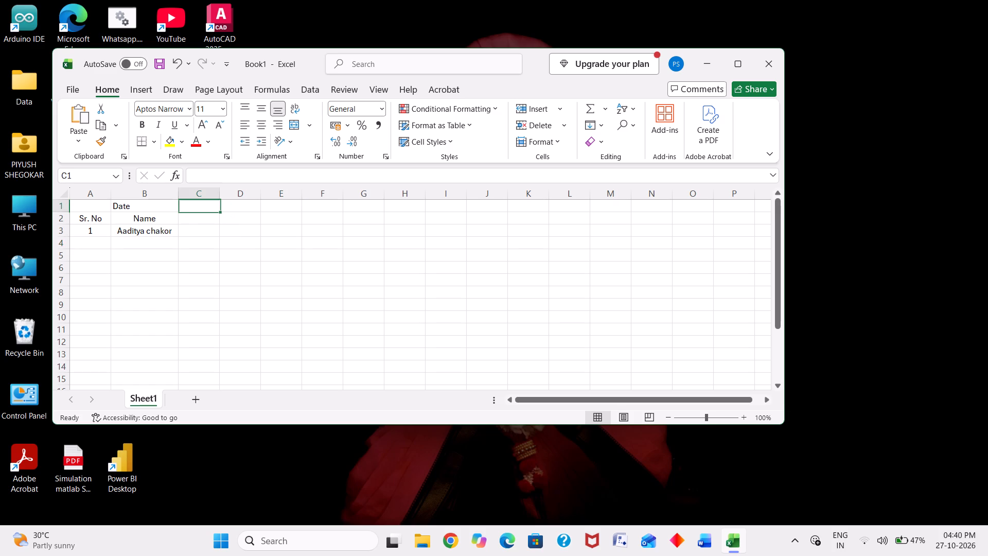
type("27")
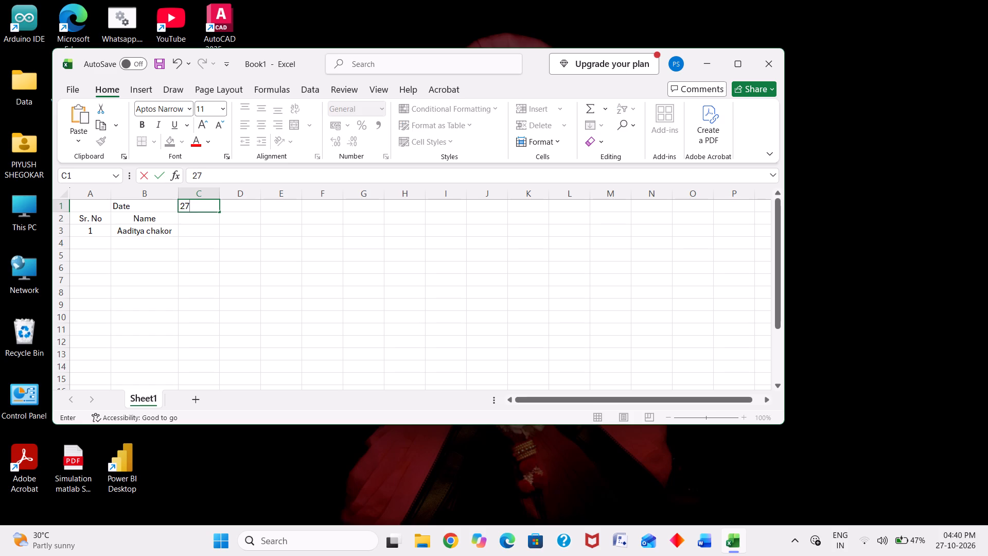
left_click(232, 210)
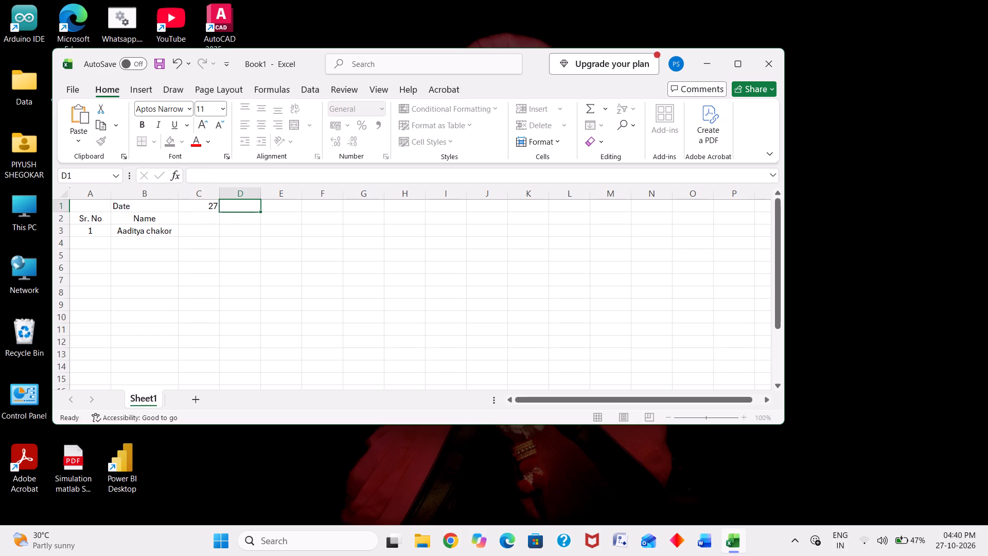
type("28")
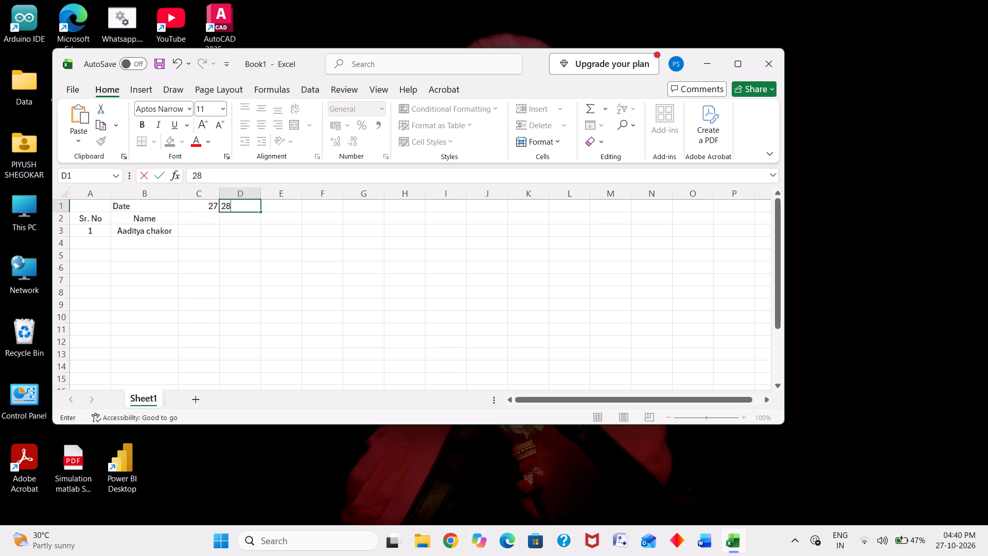
left_click(268, 207)
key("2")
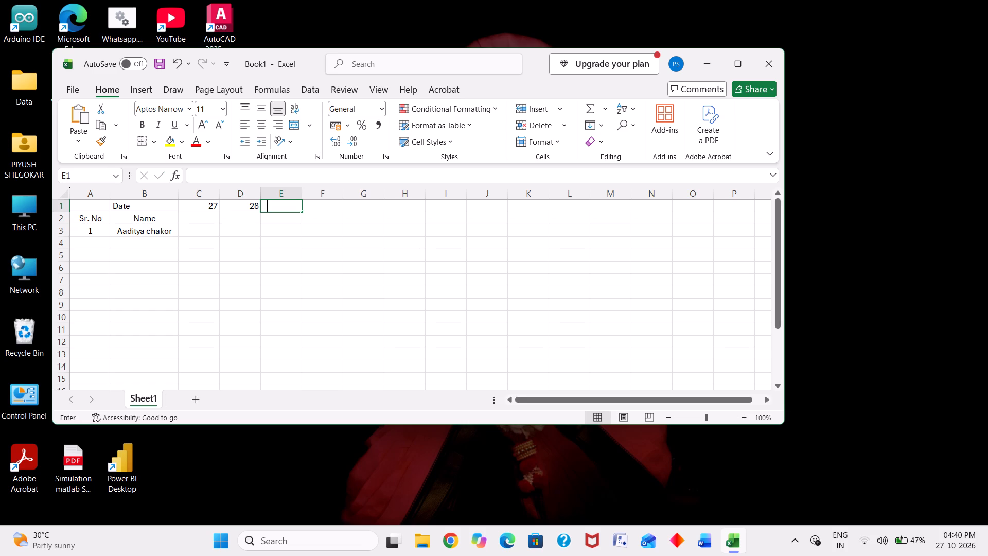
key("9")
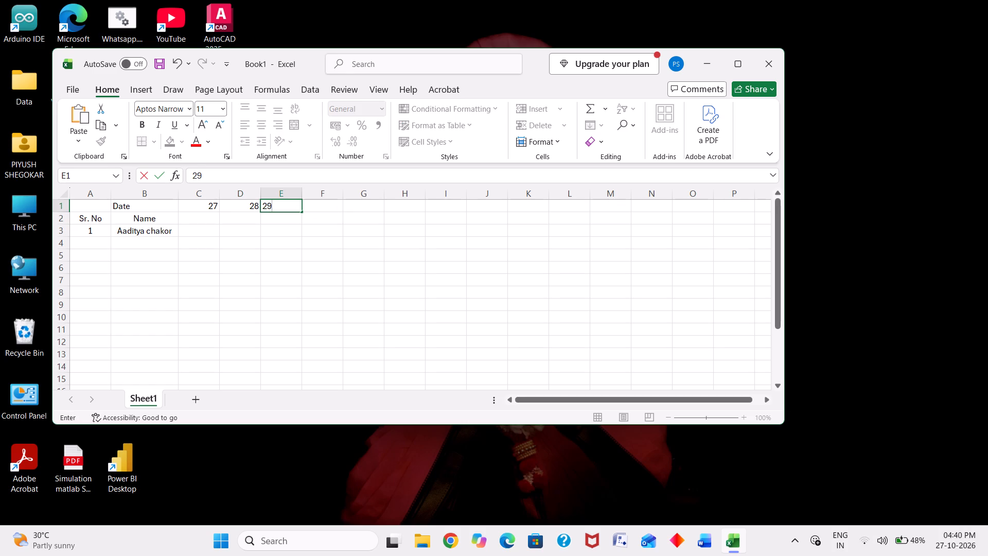
left_click(313, 203)
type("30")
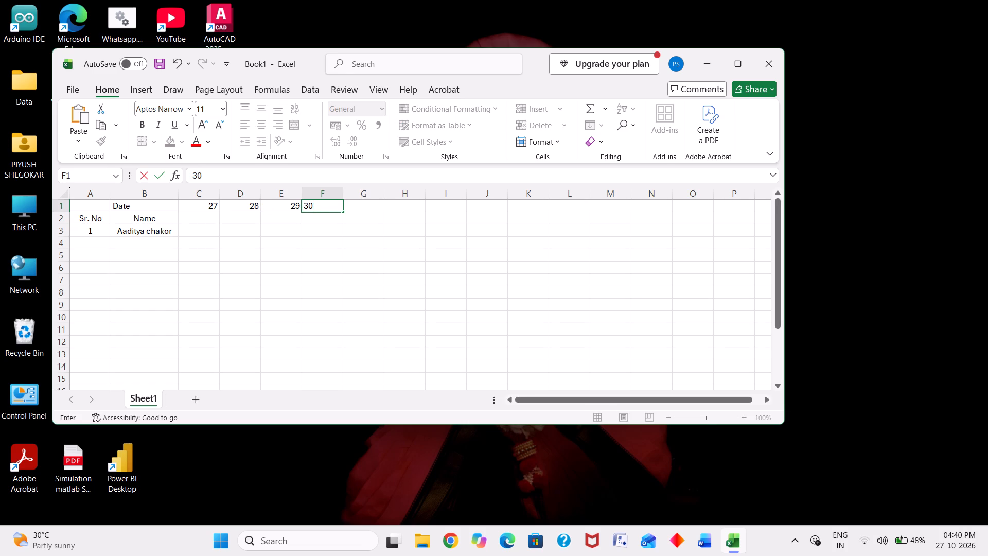
left_click(365, 206)
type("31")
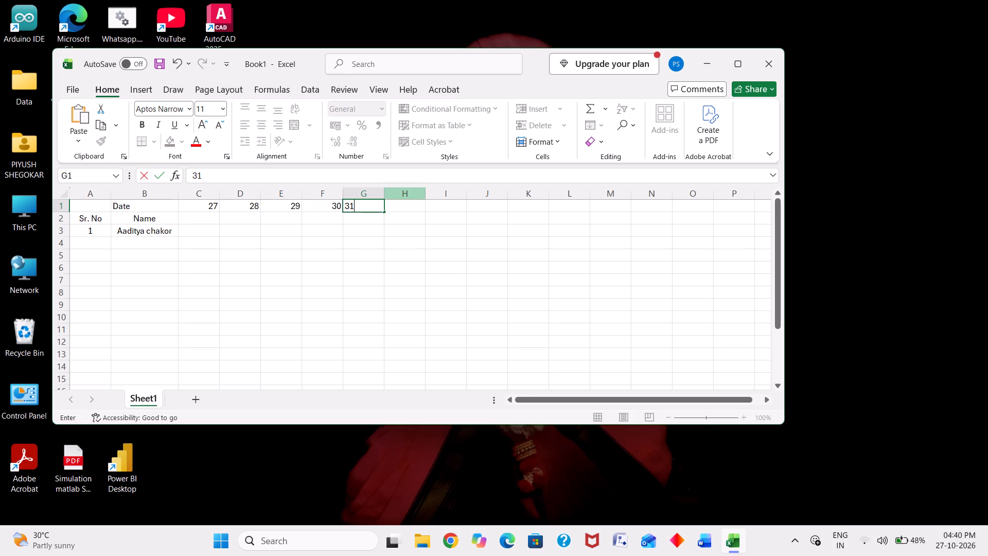
Continue the Date row with the day numbers 1 through 7 across cells H1:N1.
left_click(401, 205)
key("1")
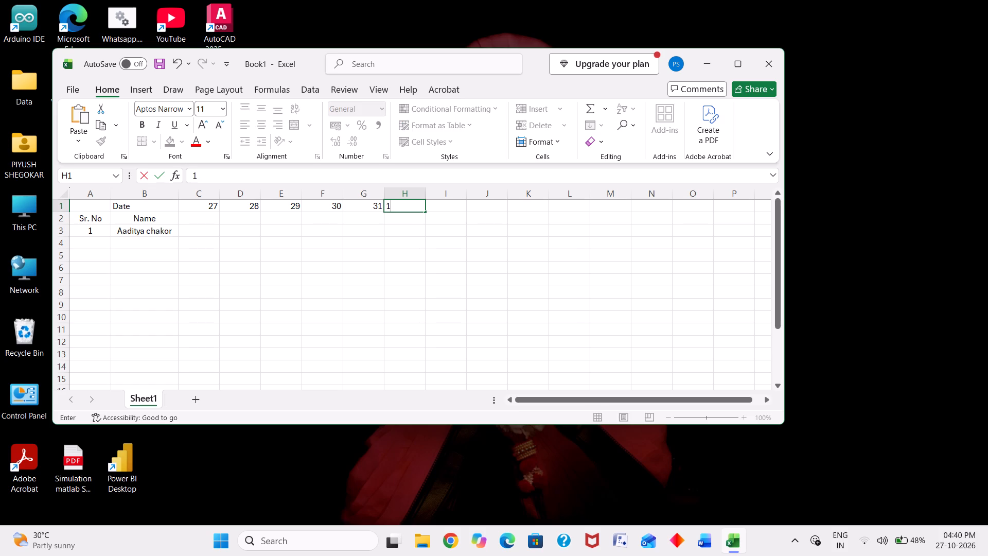
left_click(443, 209)
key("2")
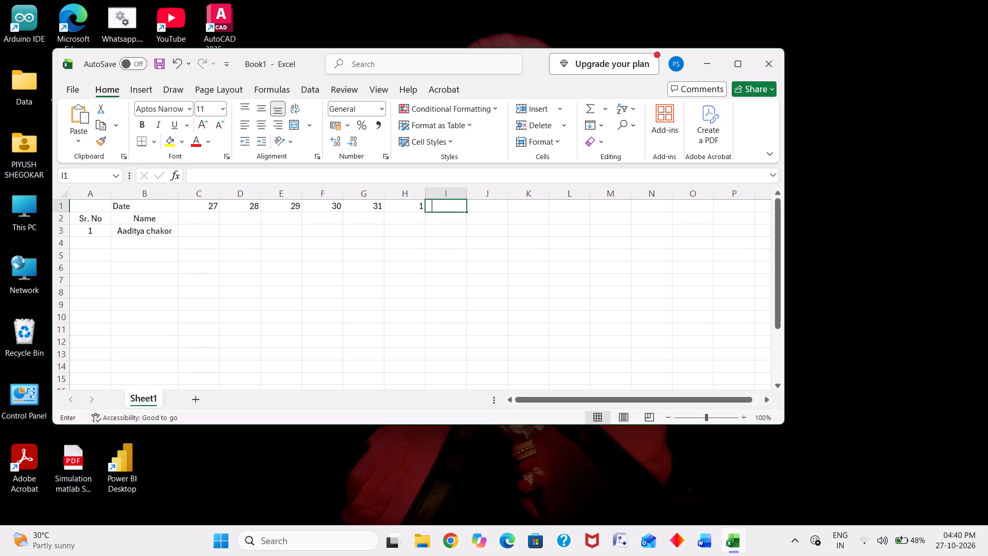
left_click(482, 207)
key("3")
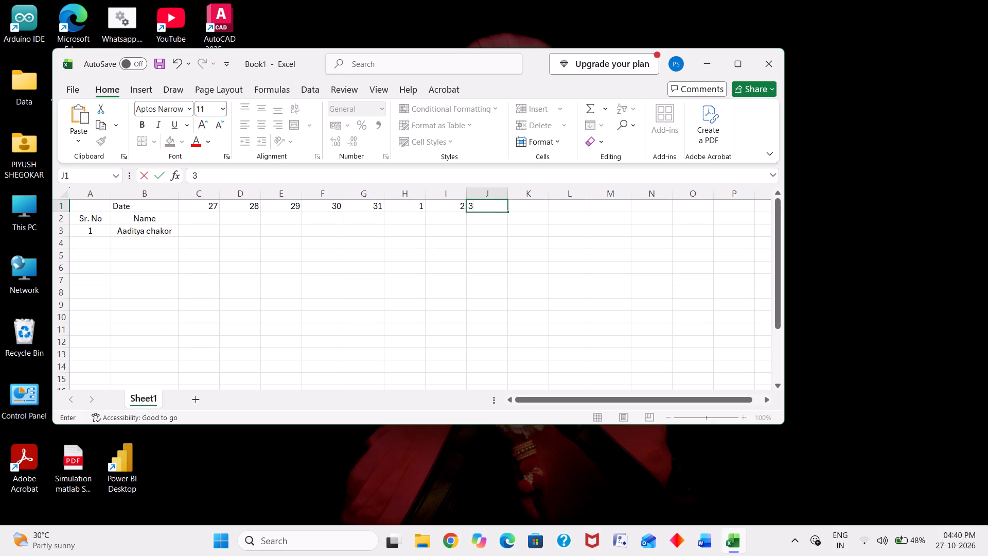
left_click(526, 208)
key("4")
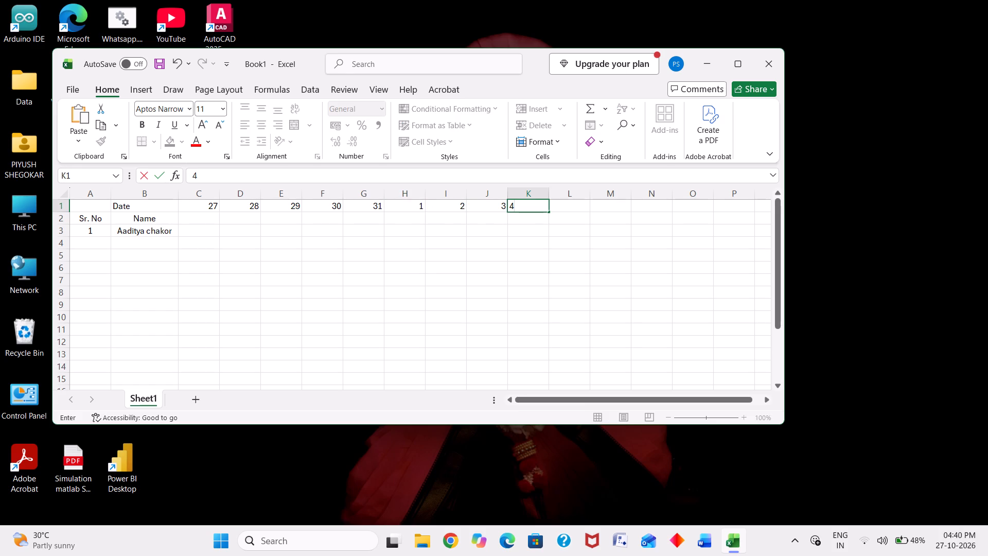
left_click(576, 210)
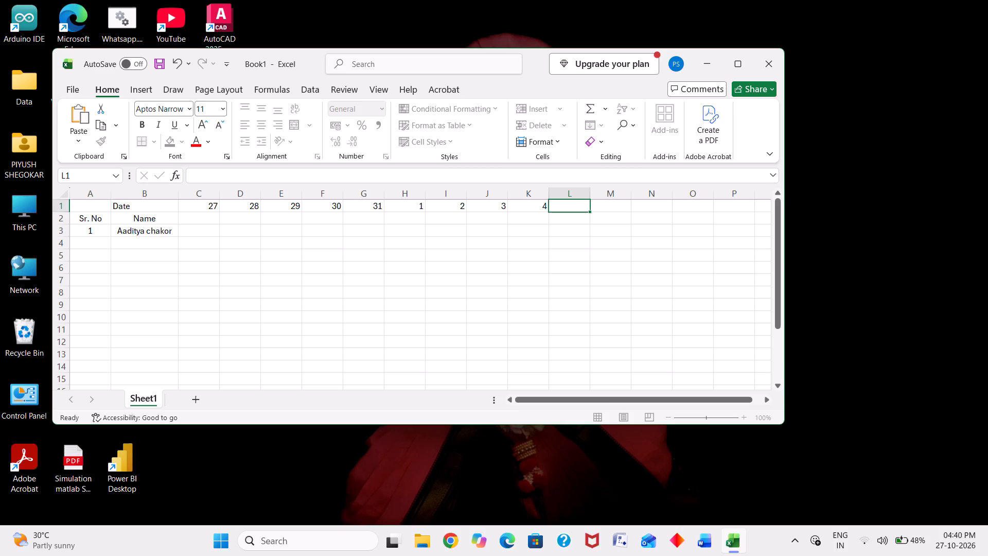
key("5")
left_click(603, 209)
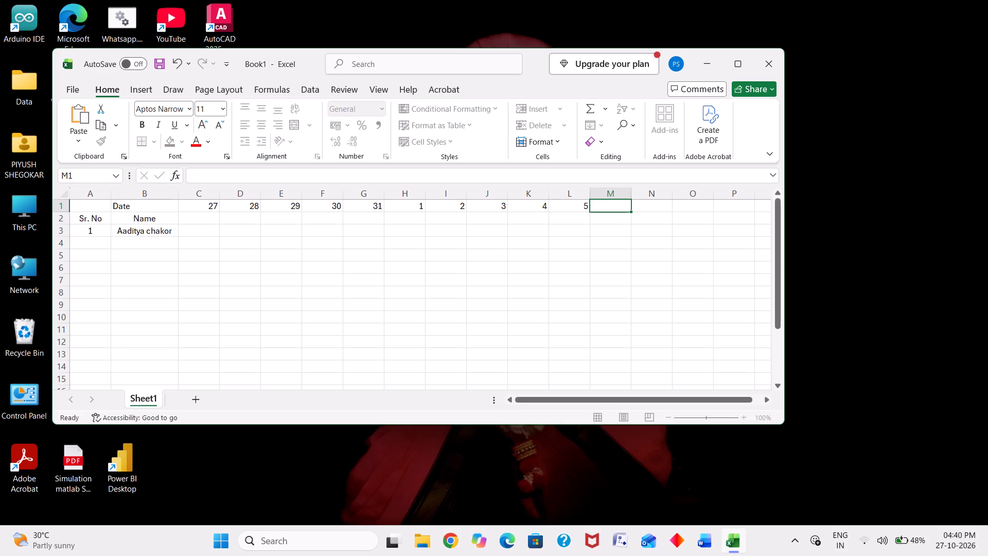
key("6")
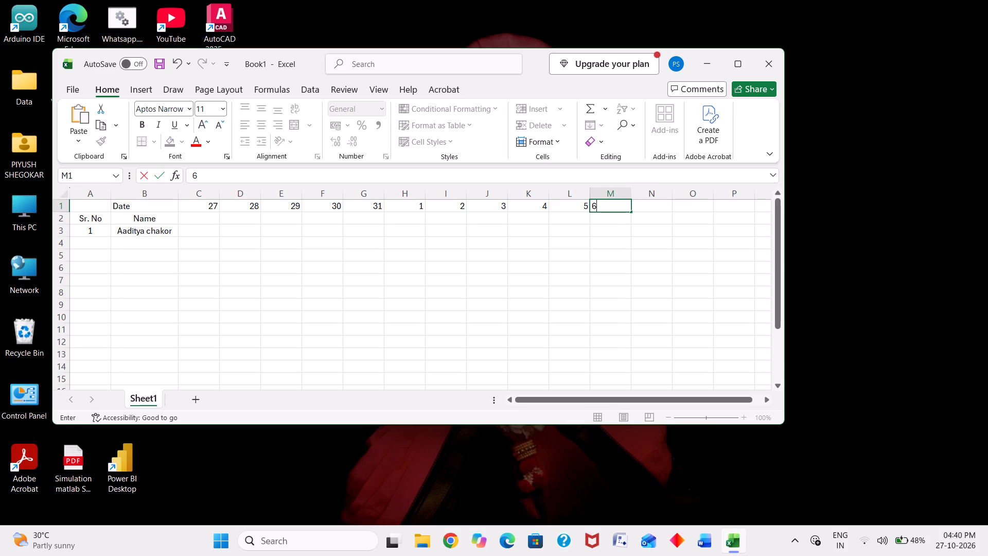
left_click(652, 207)
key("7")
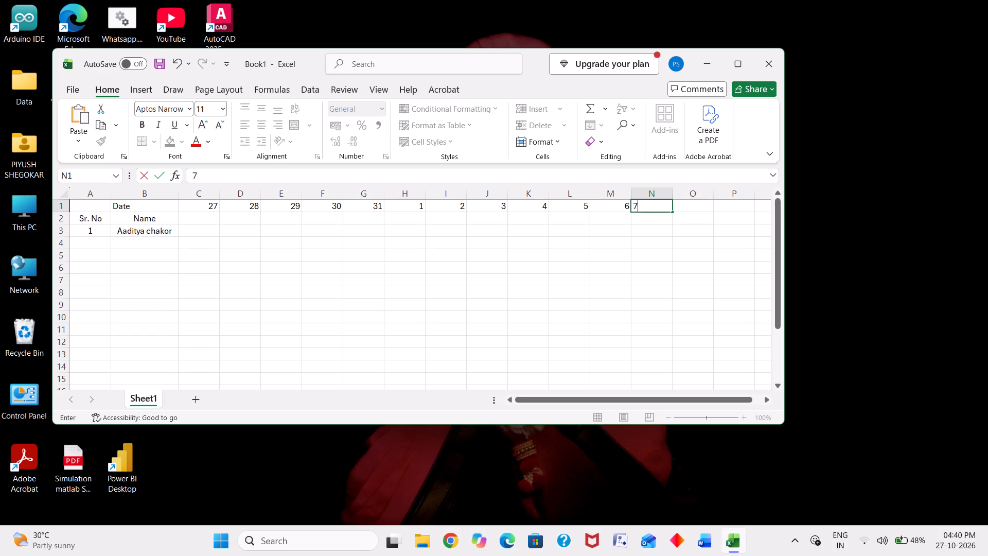
left_click(201, 224)
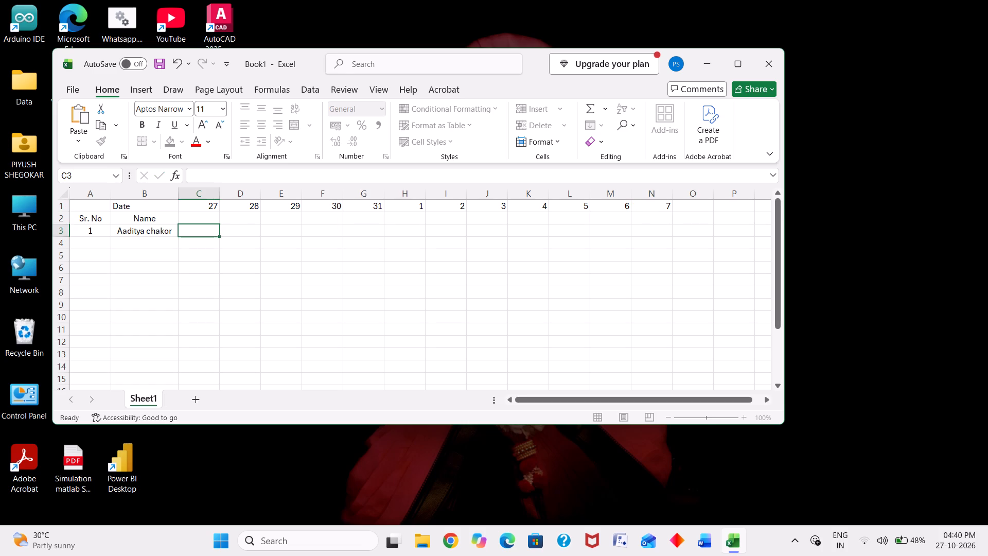
Enter the weekday abbreviations T, W, TH, F, S and SU in cells C2:H2, below day numbers 27 through 1.
left_click(206, 216)
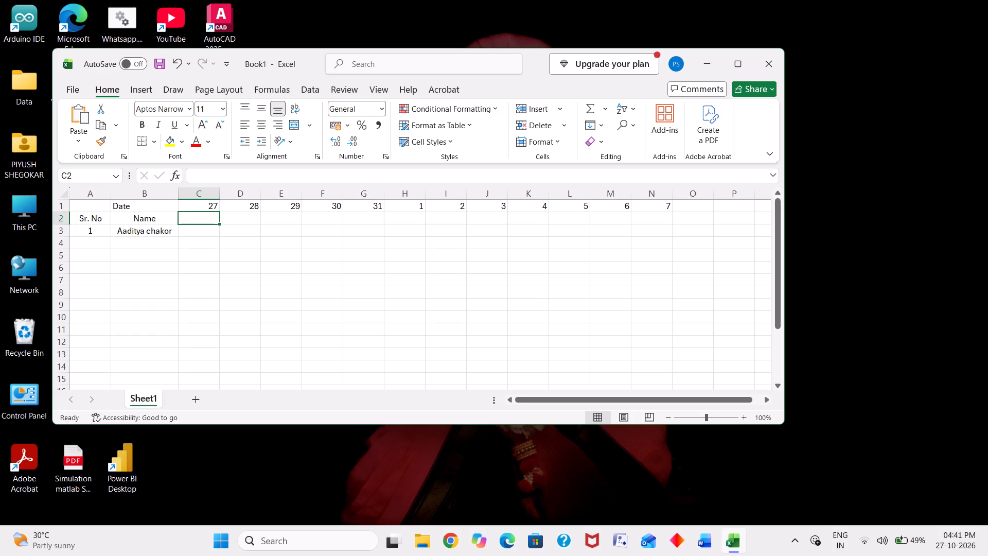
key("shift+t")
left_click(230, 221)
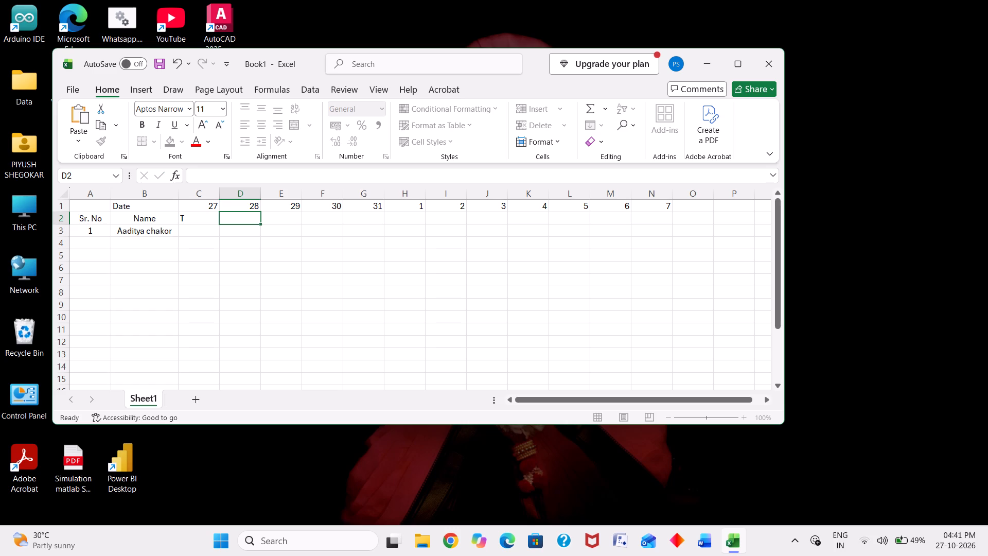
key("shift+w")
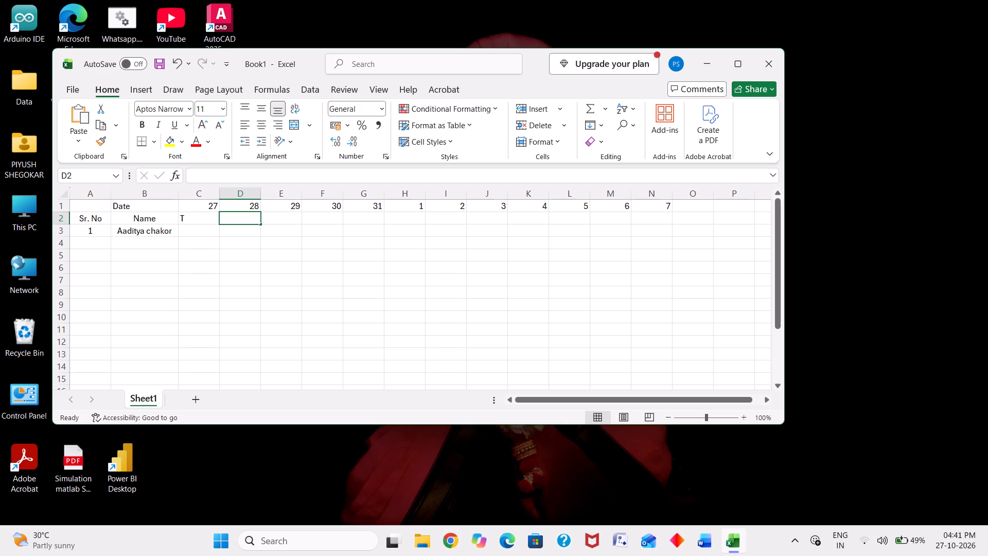
left_click(273, 220)
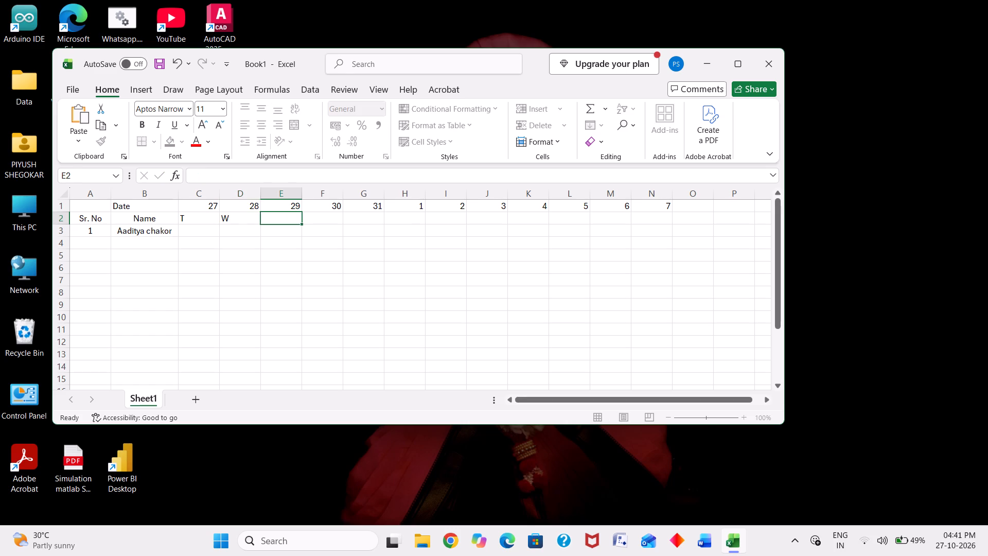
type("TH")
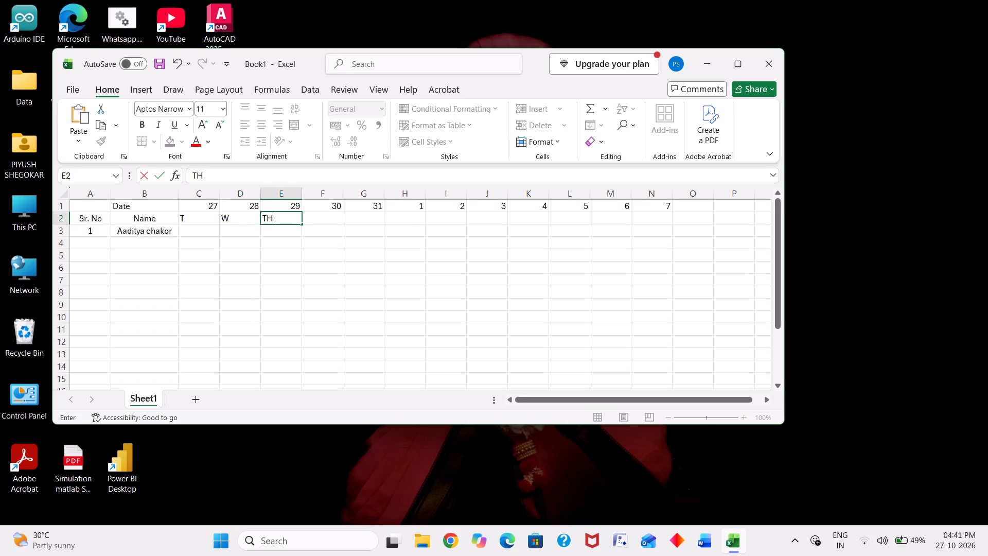
left_click(315, 222)
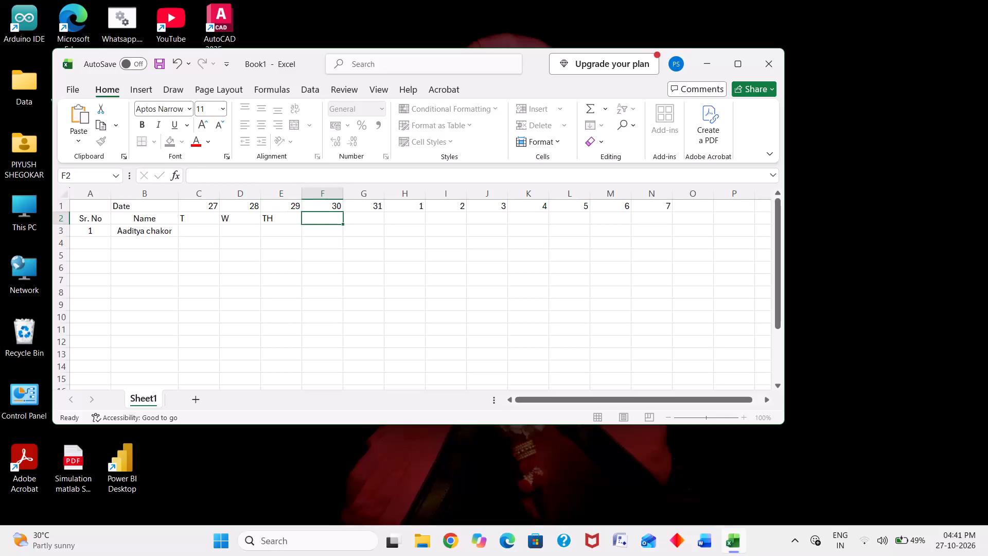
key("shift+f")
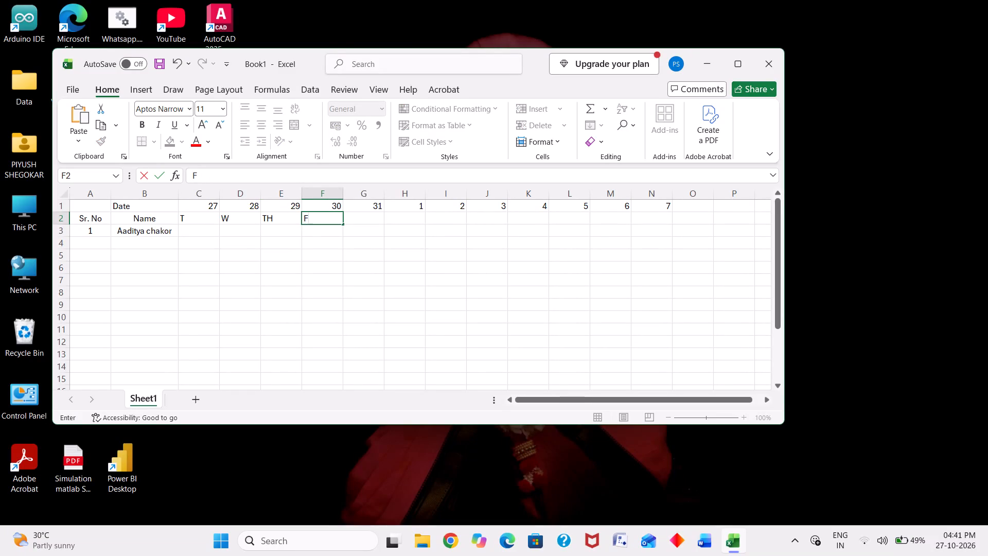
left_click(362, 224)
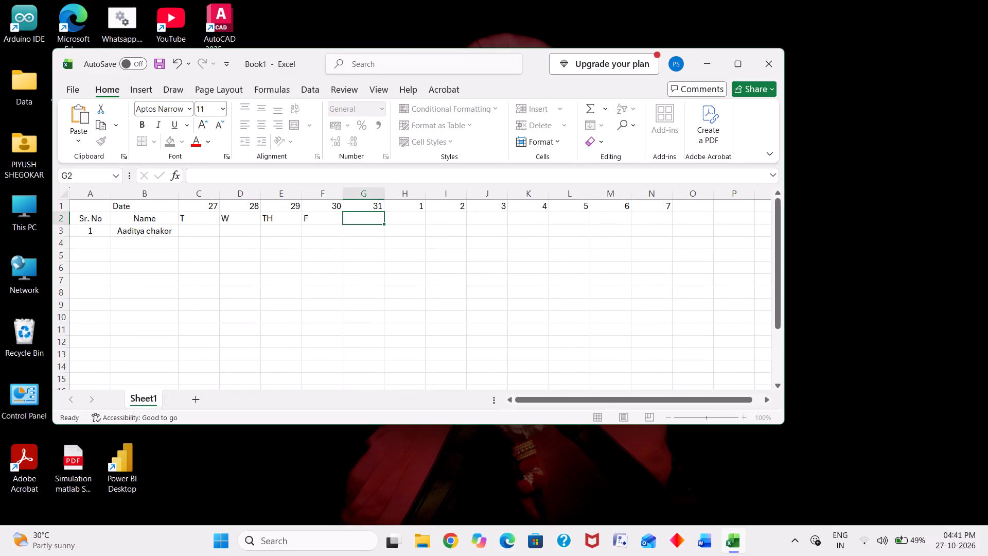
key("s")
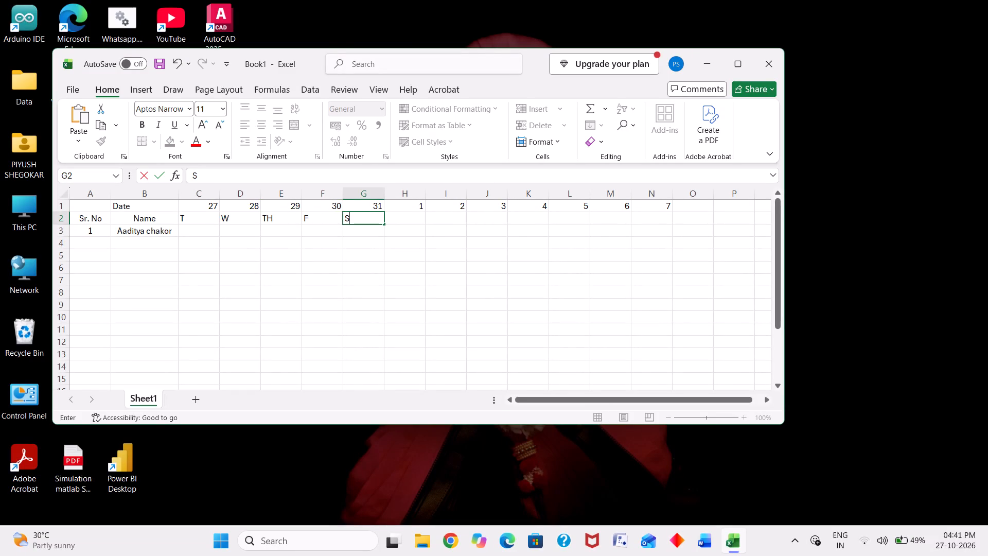
left_click(401, 217)
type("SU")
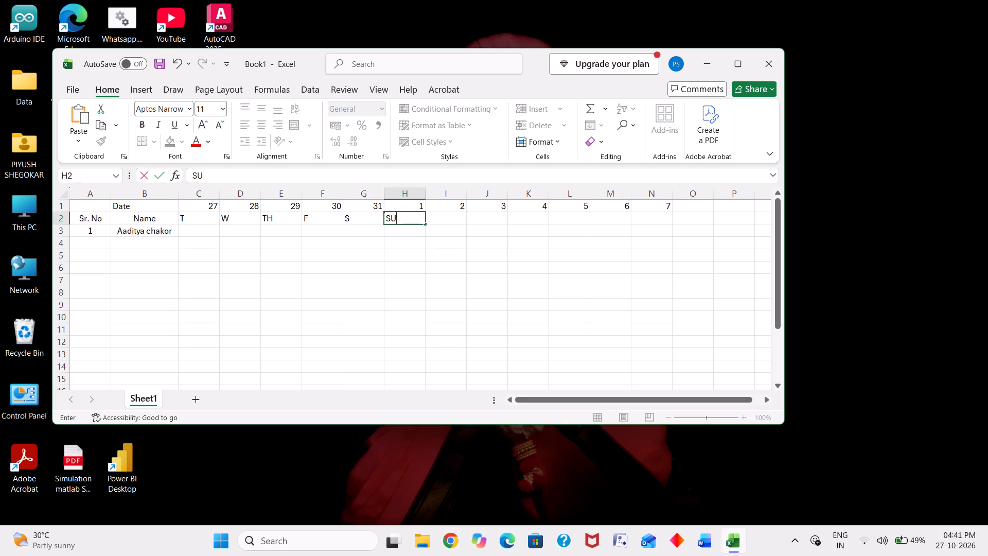
Continue the weekday row with M, T, W, TH, F and S across cells I2:N2, below day numbers 2 through 7.
left_click(440, 219)
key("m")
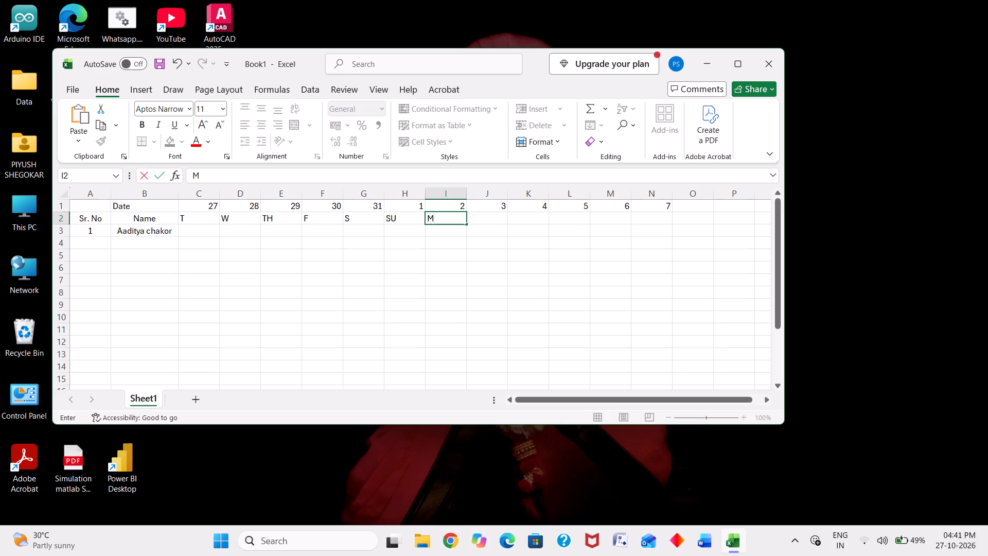
left_click(481, 219)
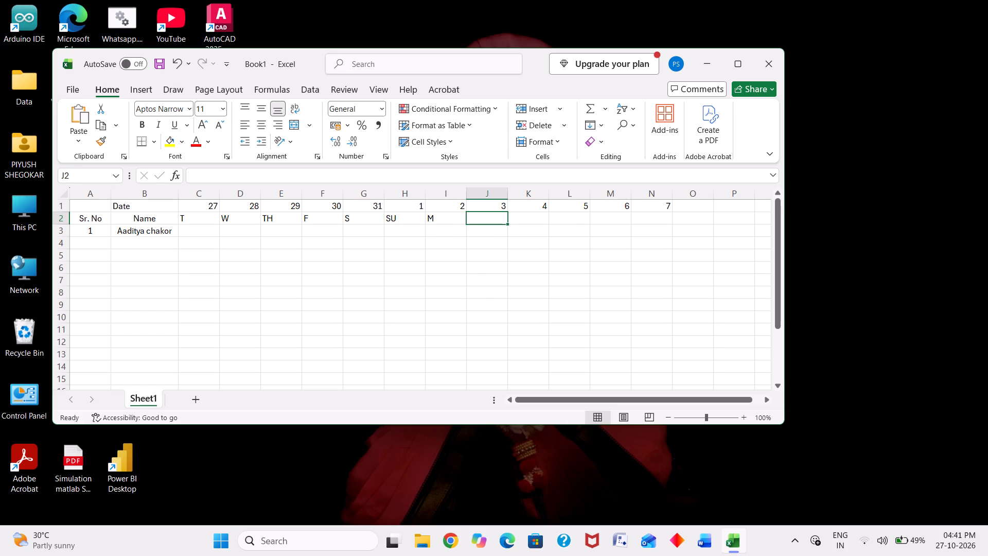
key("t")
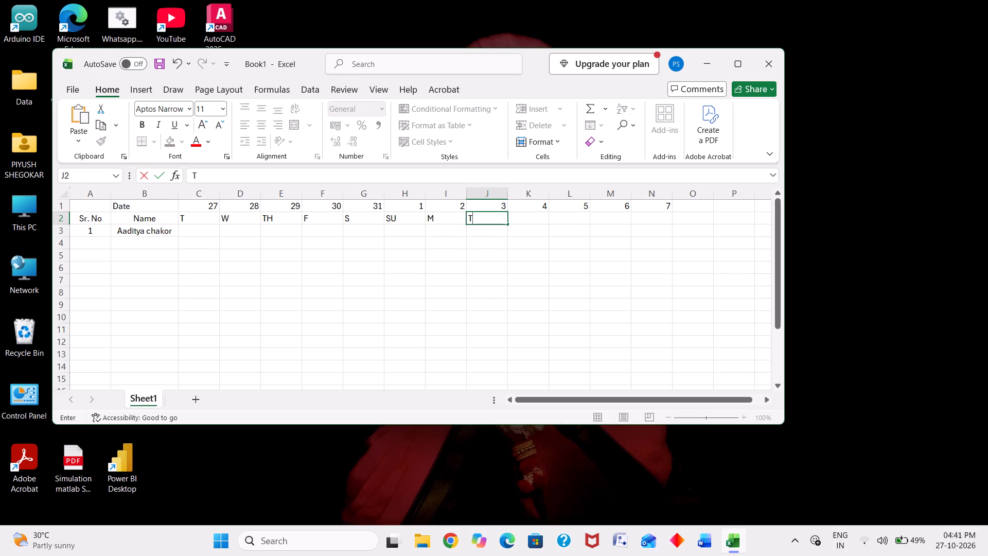
left_click(516, 219)
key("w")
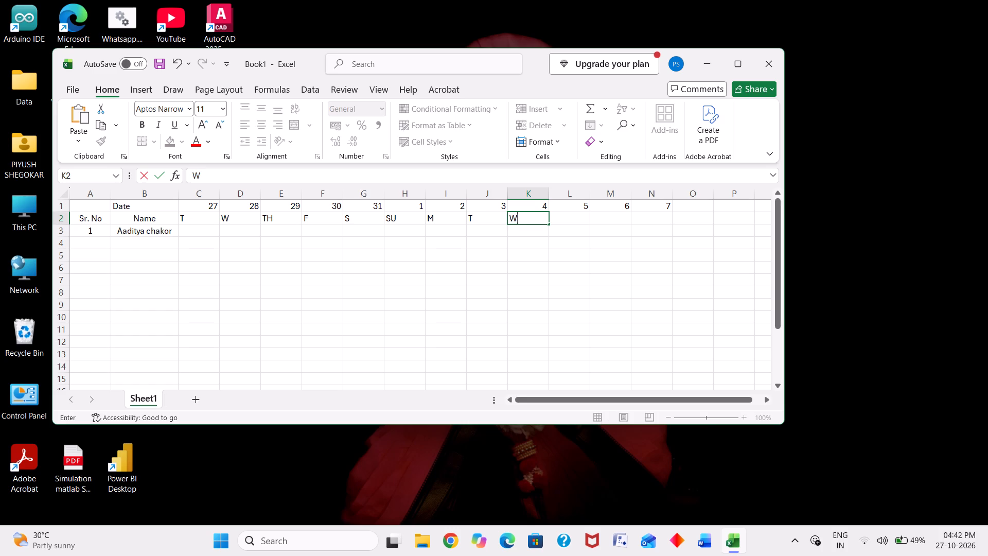
left_click(564, 216)
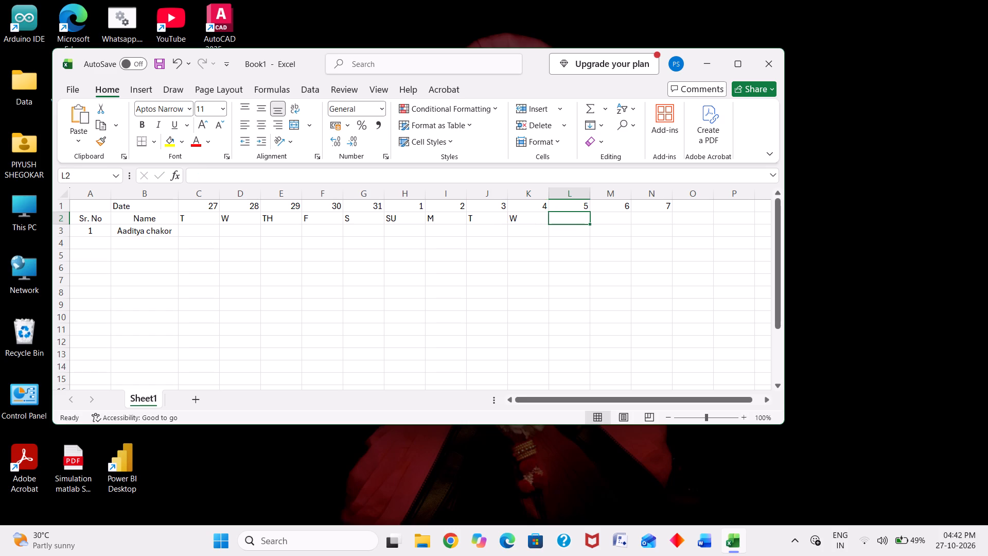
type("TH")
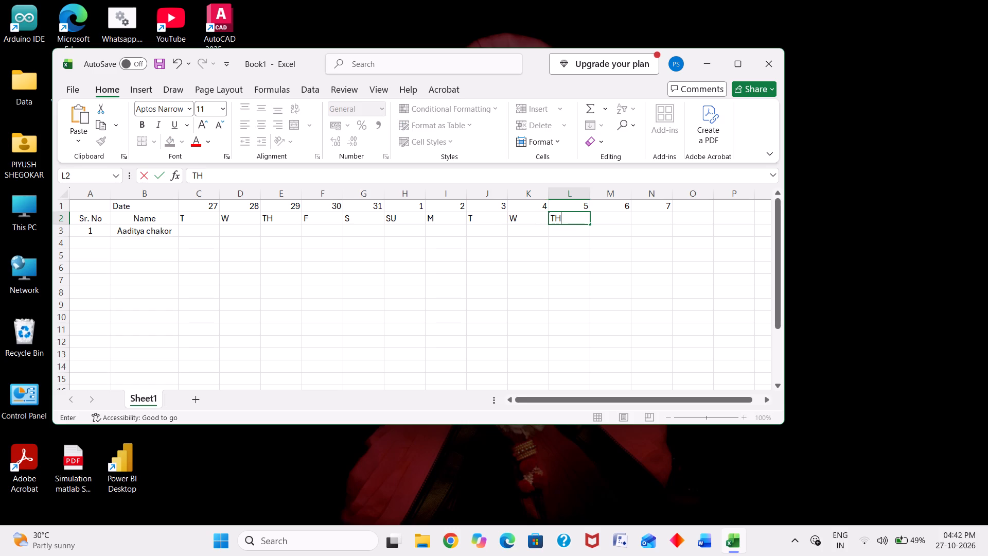
left_click(602, 218)
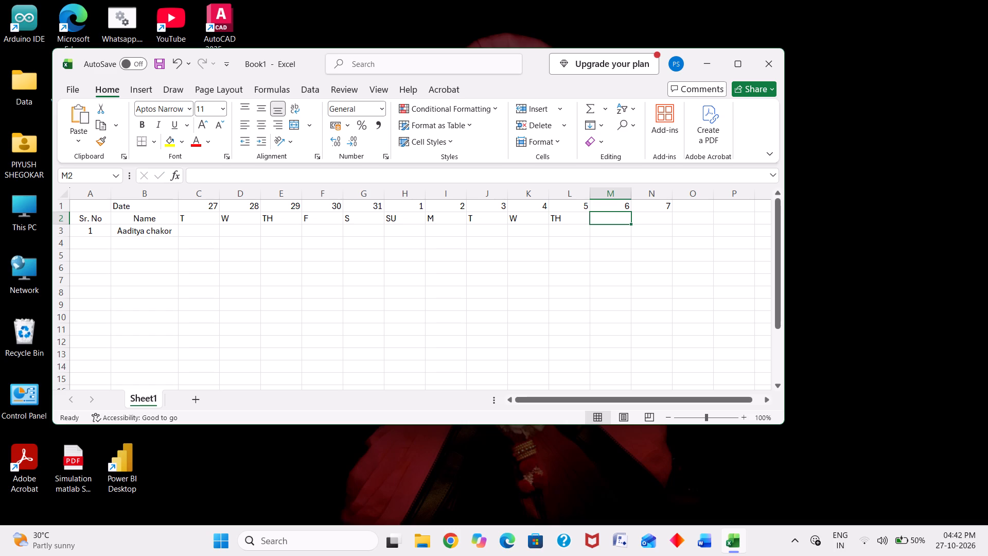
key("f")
left_click(640, 219)
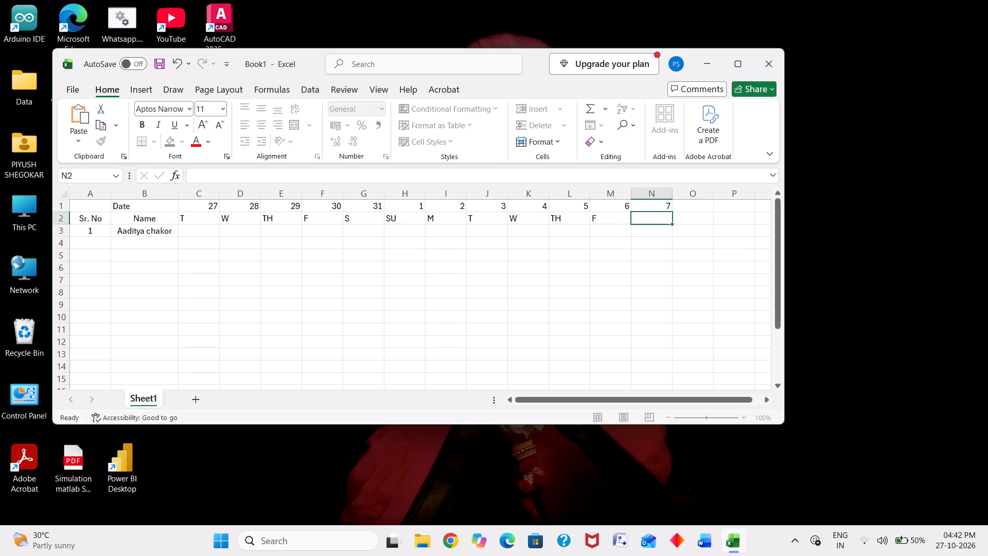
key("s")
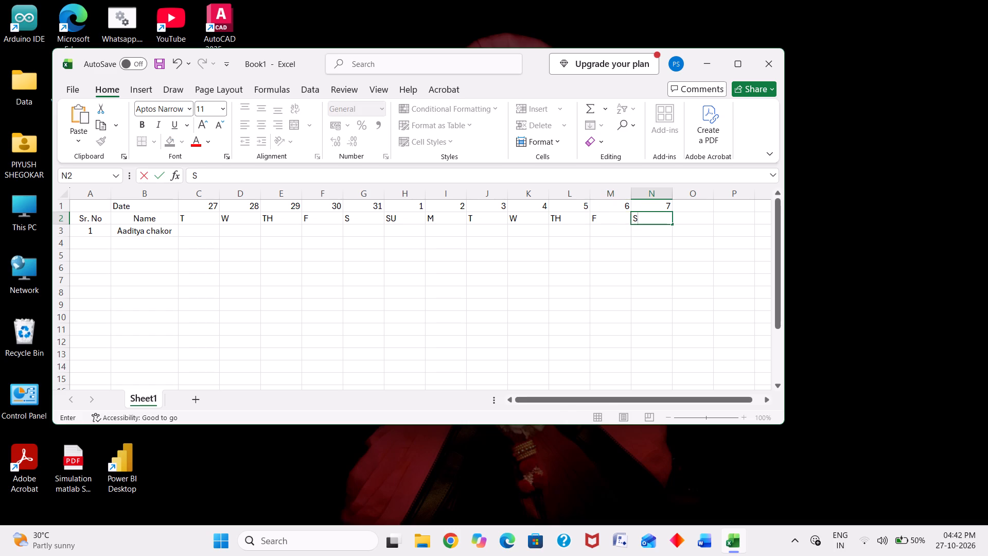
Add day number 8 in cell O1 with the weekday abbreviation SU below it in O2.
left_click(684, 209)
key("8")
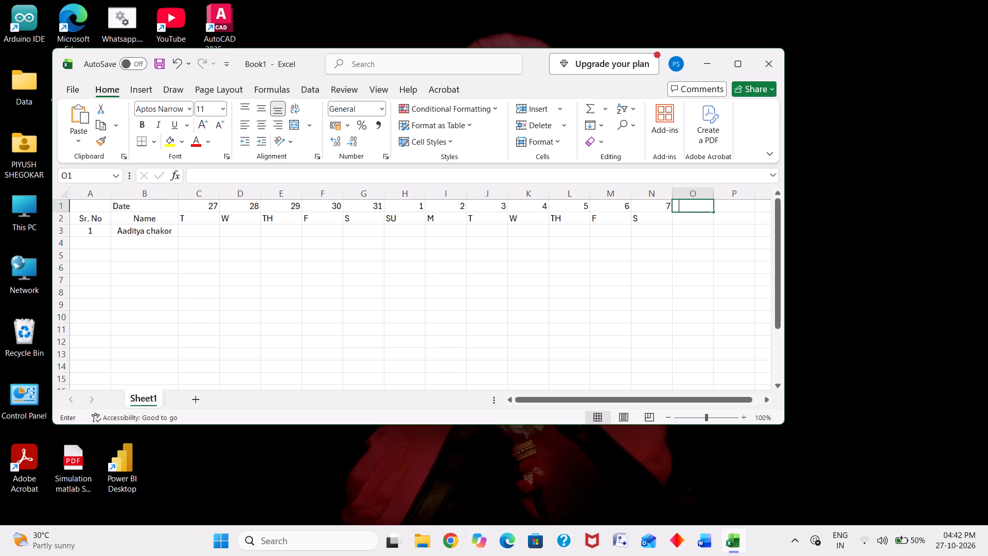
left_click(702, 225)
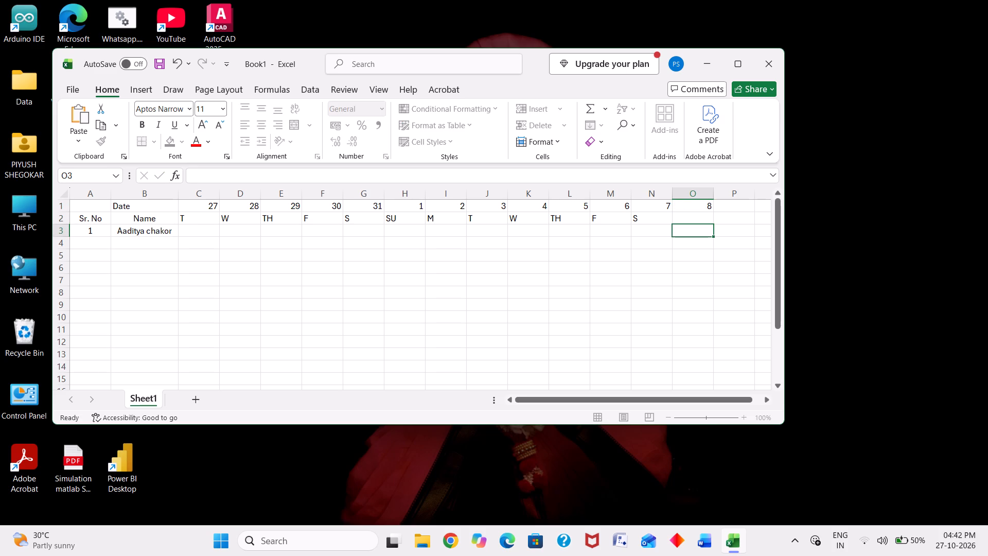
left_click(702, 214)
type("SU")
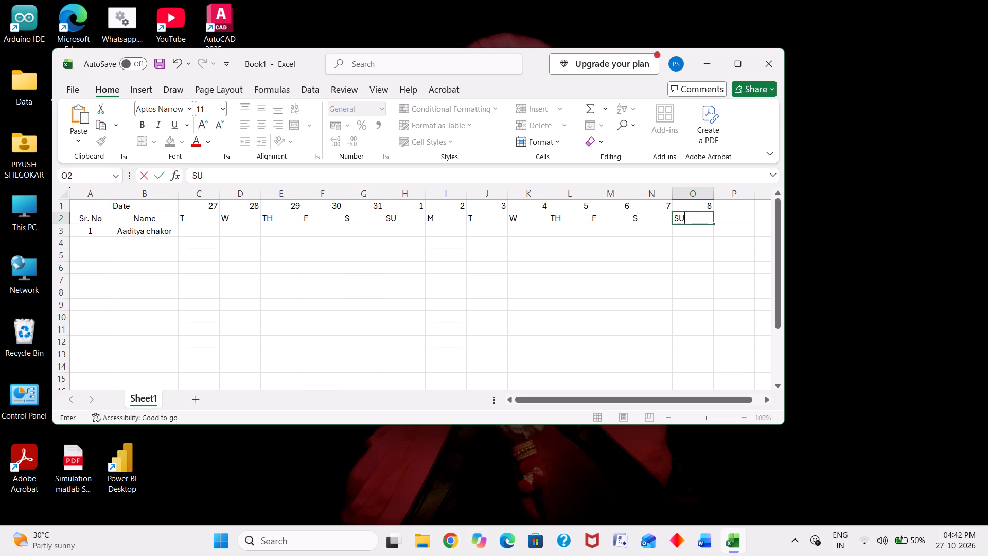
In the first person's row, enter A under days 27 and 28 (C3:D3) and WO under day 29 (E3).
left_click(205, 231)
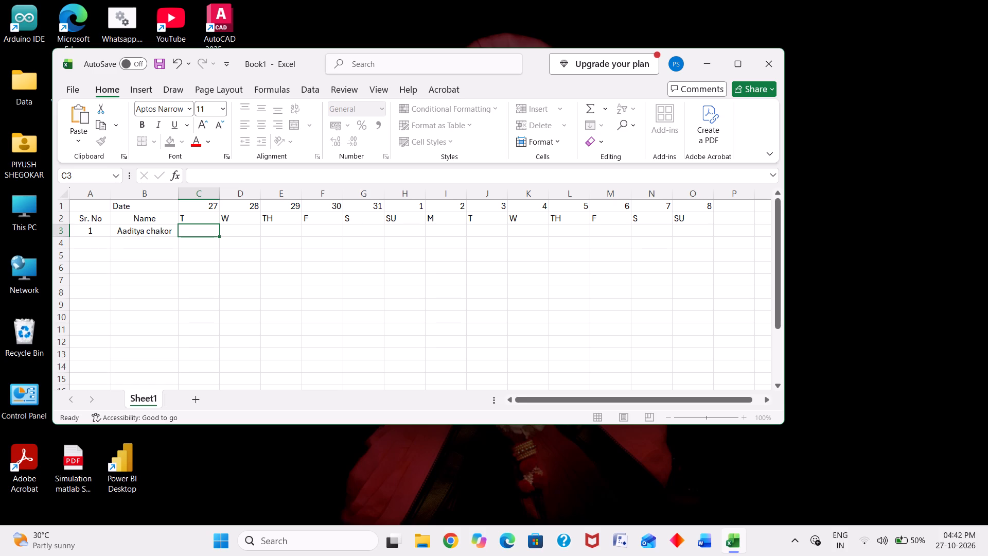
left_click(230, 259)
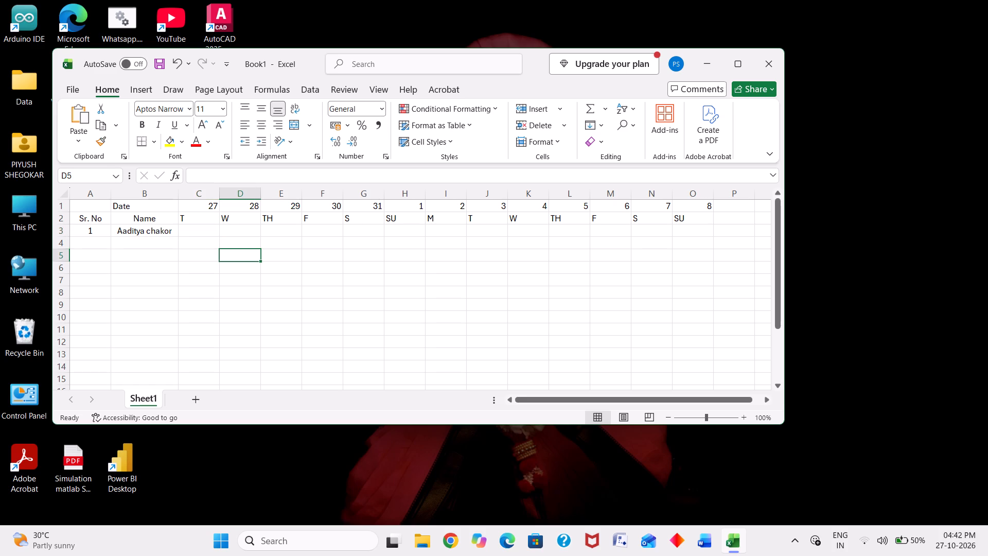
left_click(196, 233)
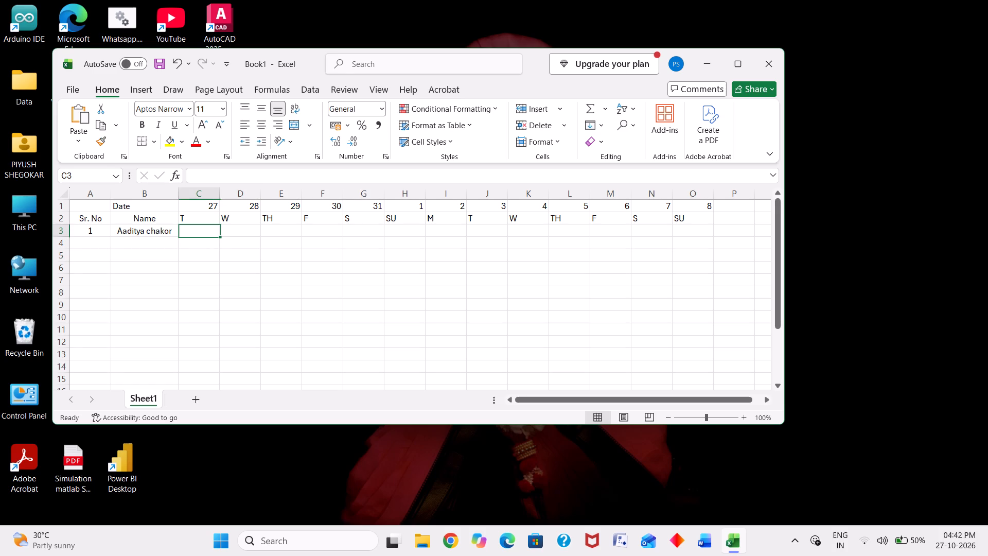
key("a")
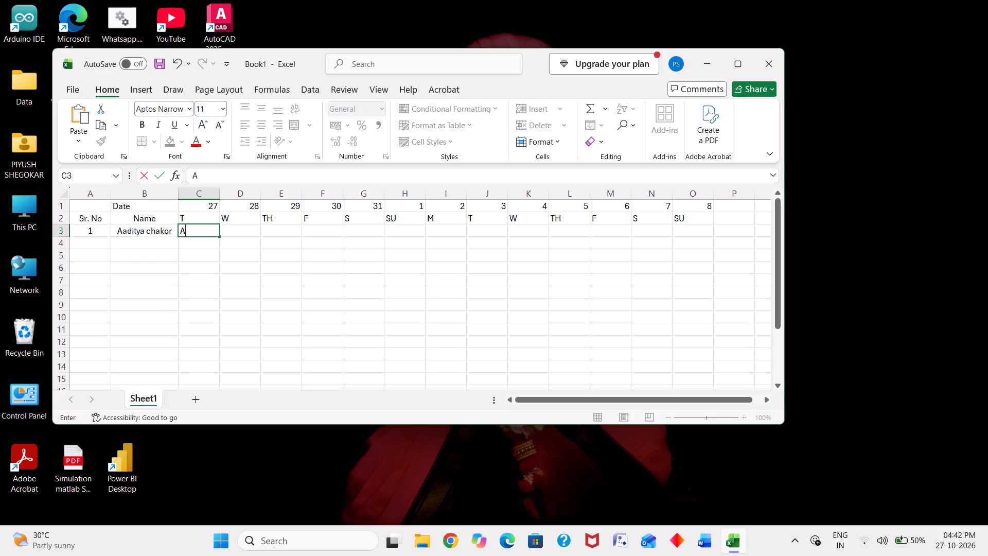
left_click(228, 227)
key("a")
left_click(269, 230)
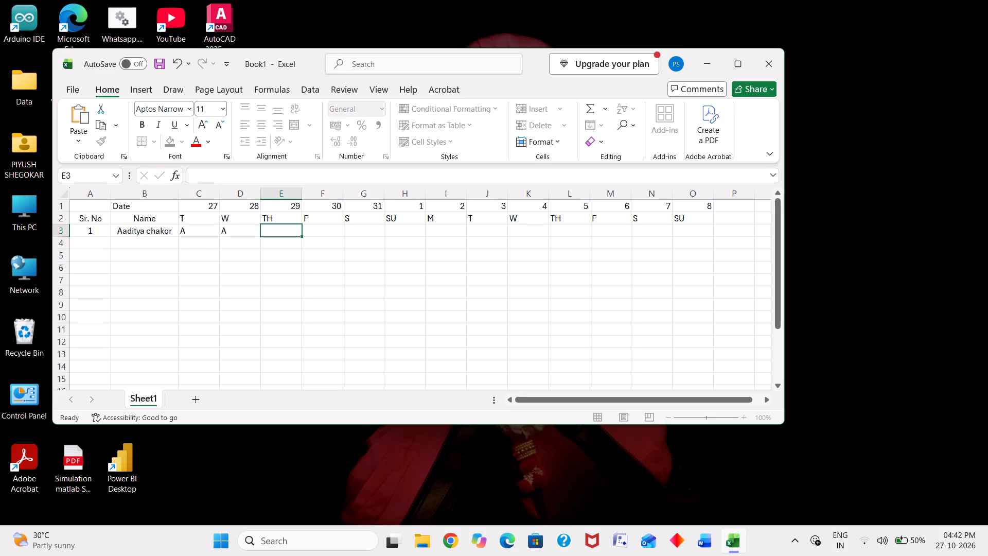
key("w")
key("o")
Enter C in cells F3:K3 of the first person's row, covering days 30 through 4.
left_click(313, 230)
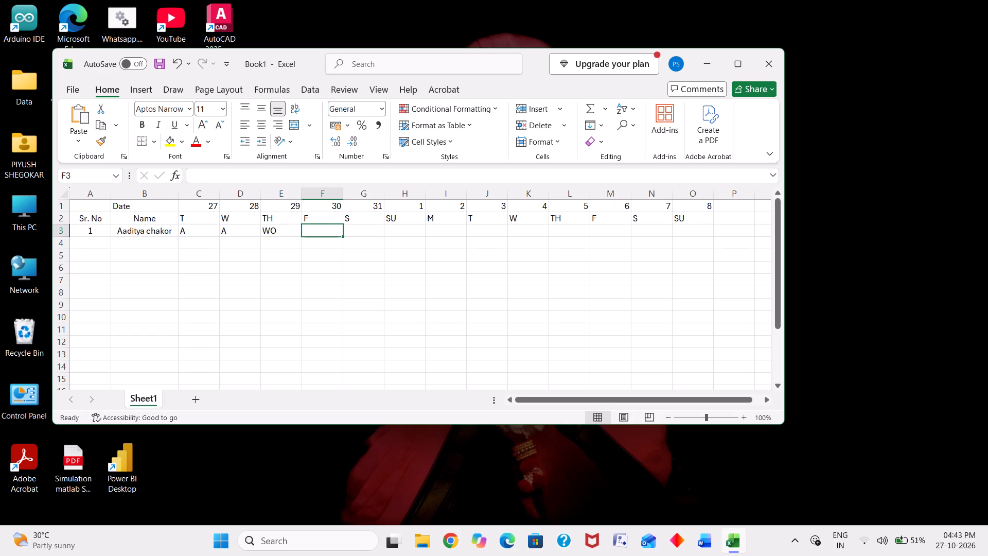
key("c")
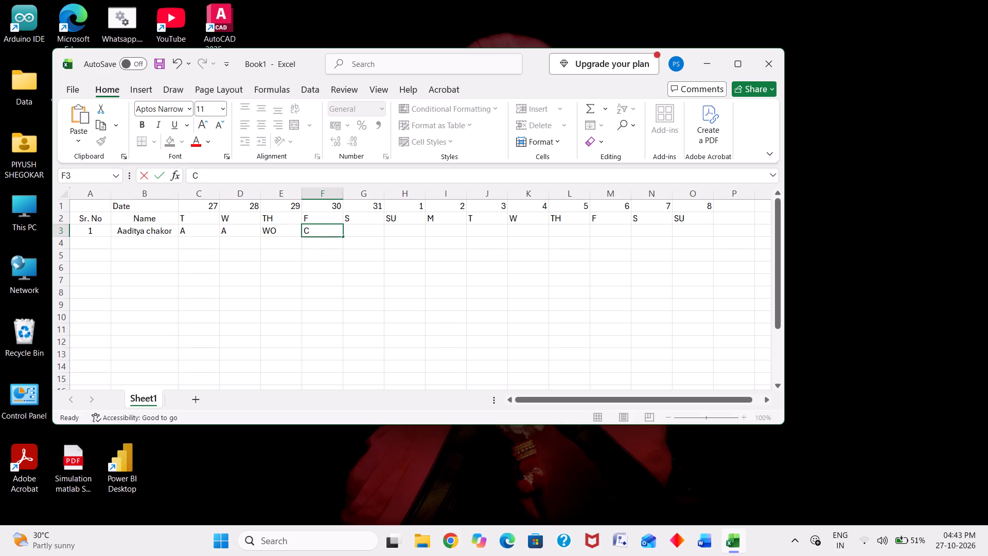
left_click(349, 231)
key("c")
left_click(400, 232)
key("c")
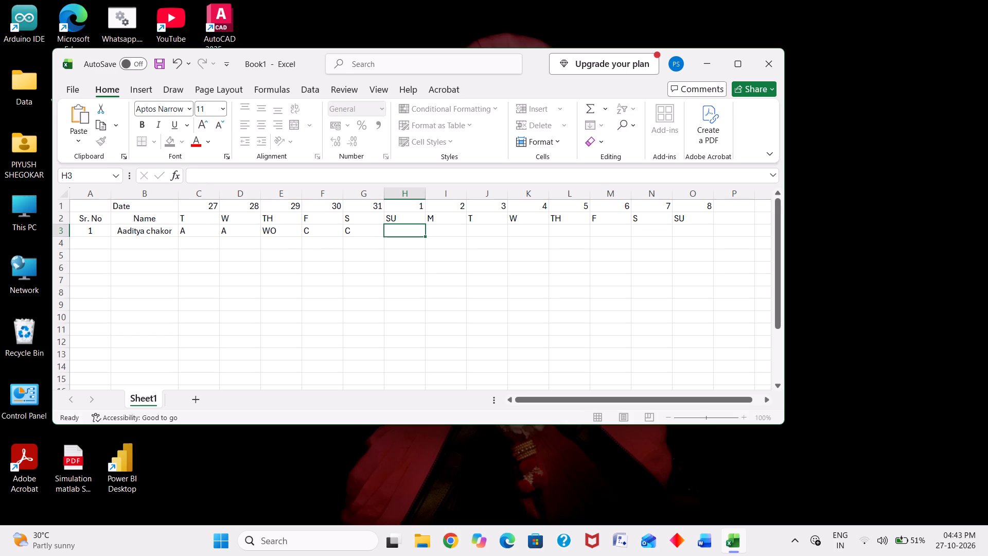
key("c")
left_click(433, 232)
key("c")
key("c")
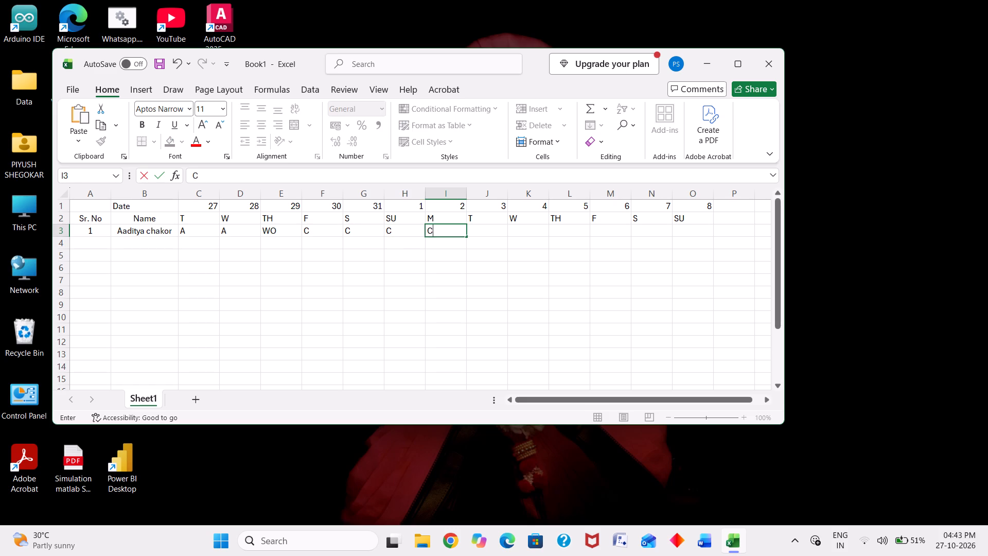
left_click(484, 228)
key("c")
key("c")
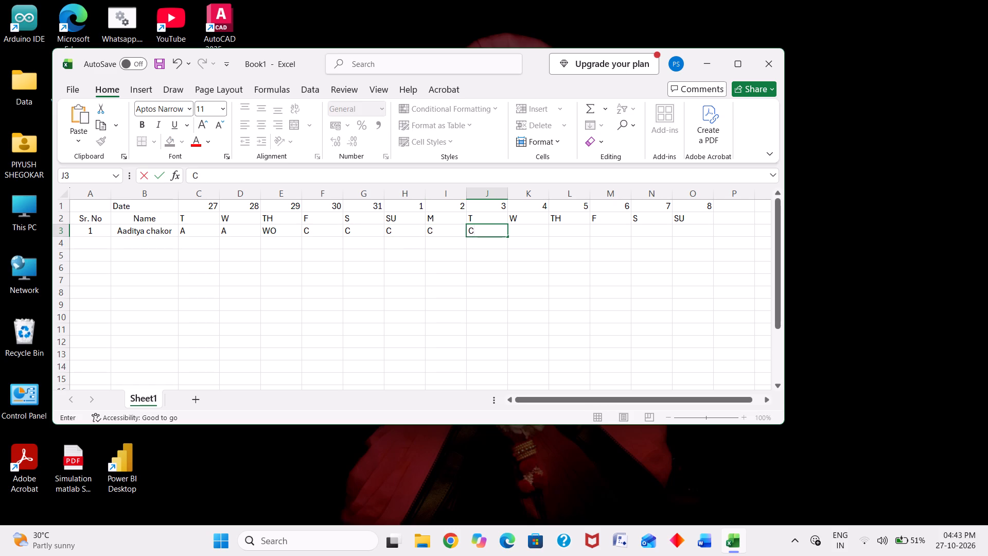
left_click(529, 227)
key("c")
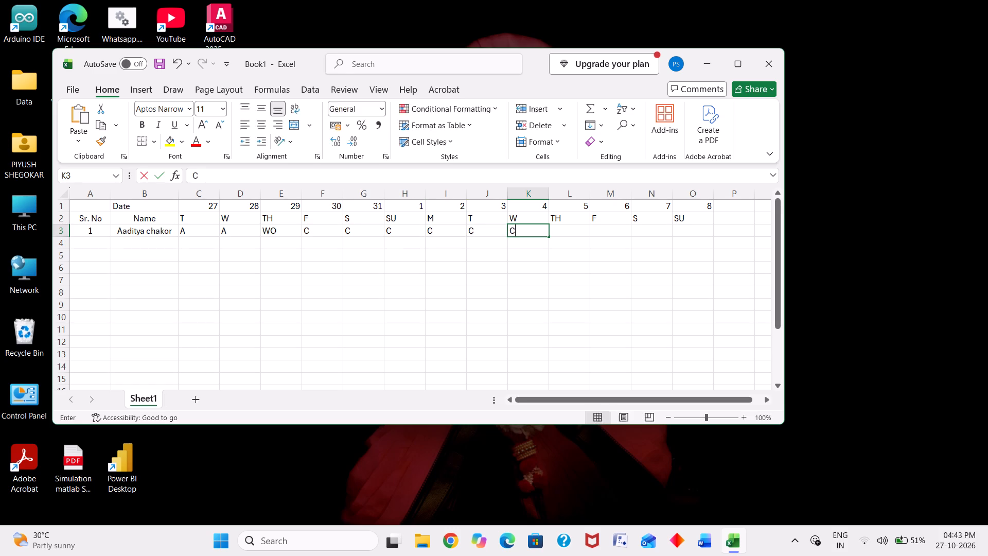
Complete the first person's row with WO in L3 and B in cells M3:O3, under days 5 through 8.
left_click(561, 229)
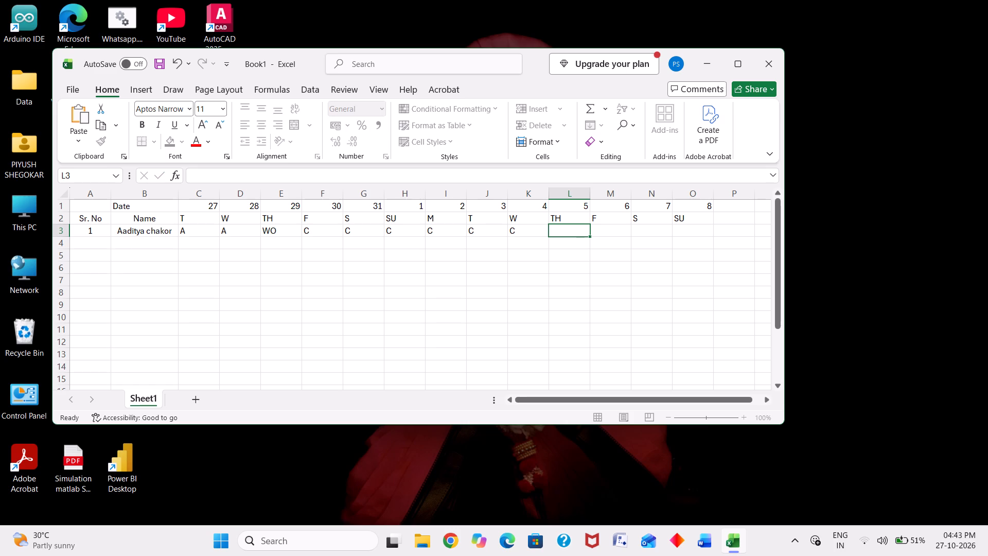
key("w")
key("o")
left_click(592, 228)
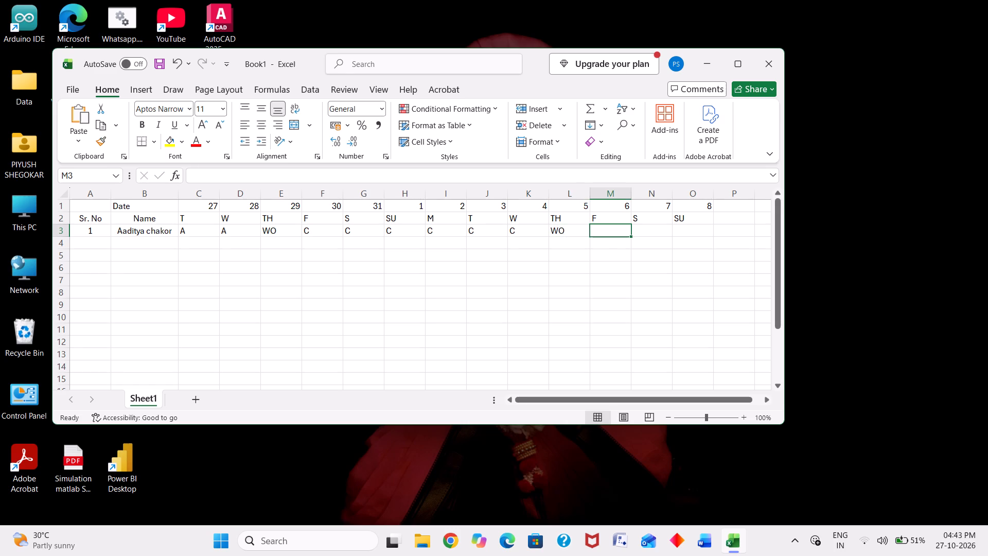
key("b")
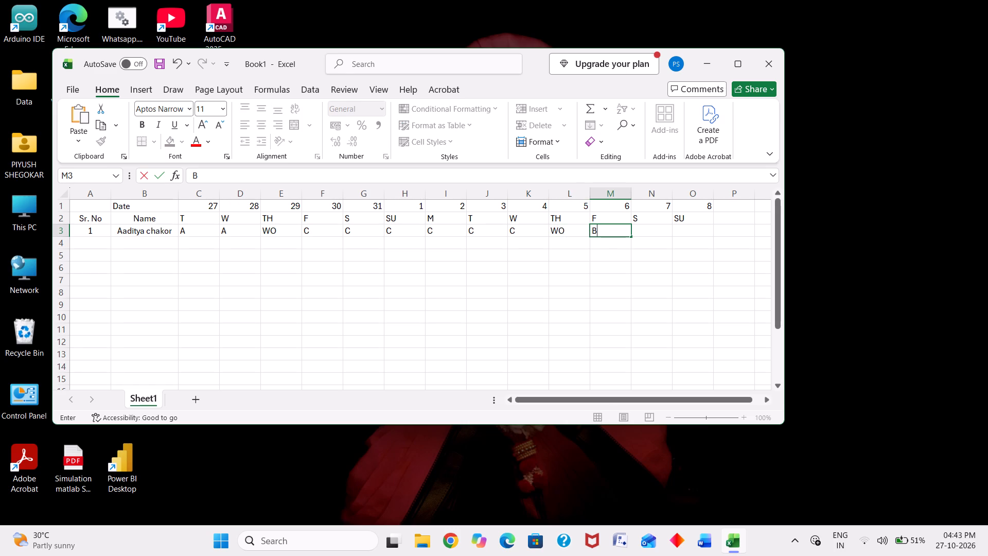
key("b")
key("BackSpace")
left_click(653, 229)
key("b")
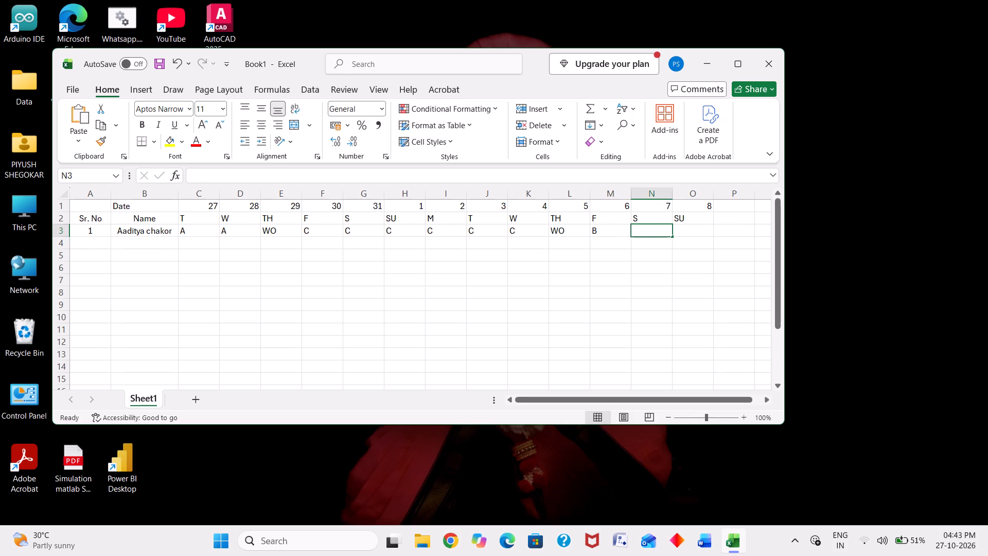
left_click(684, 229)
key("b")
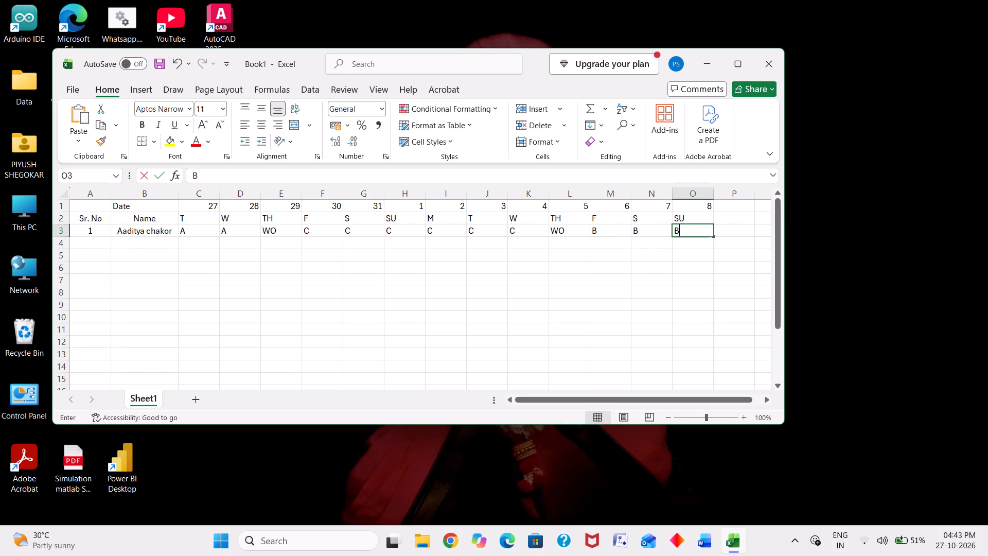
left_click(567, 297)
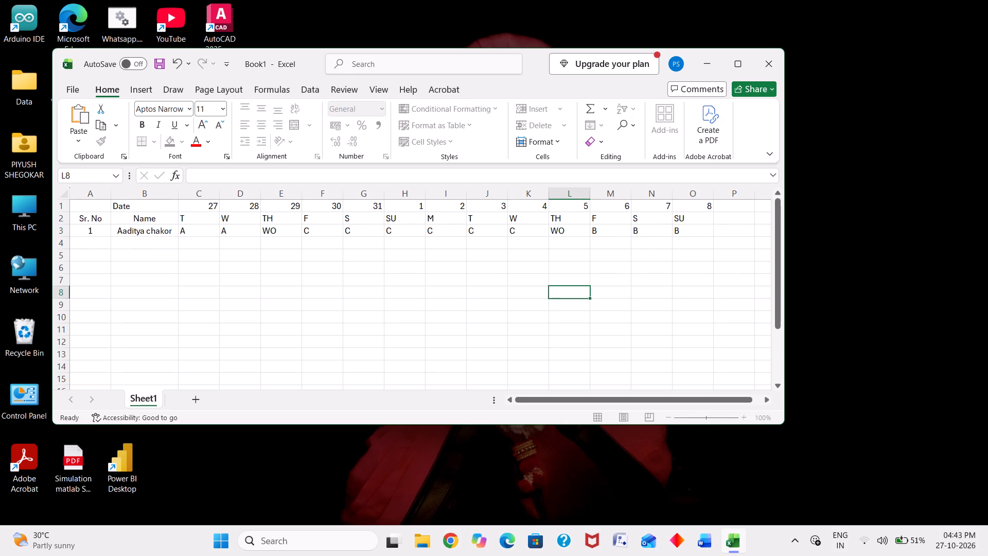
Autofill the date and weekday block C1:M2 across columns N and O.
left_click_drag(192, 208, 625, 223)
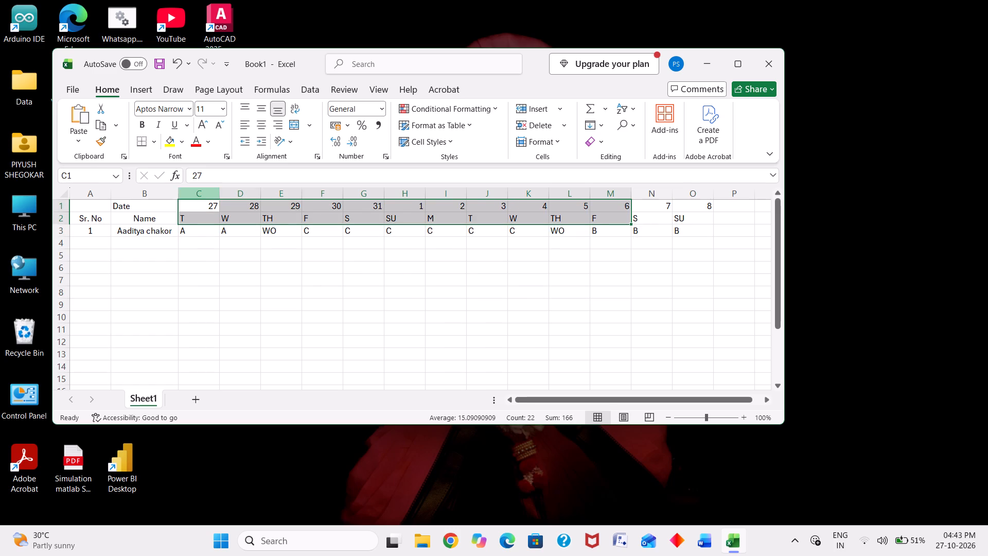
left_click_drag(632, 225, 696, 242)
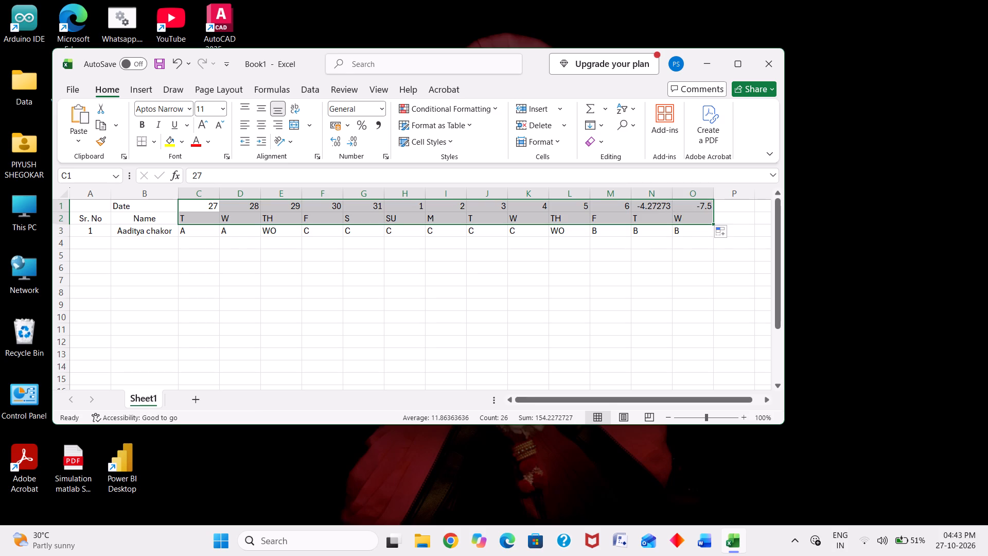
Undo the autofill of the date and weekday block across columns N and O.
key("ctrl+z")
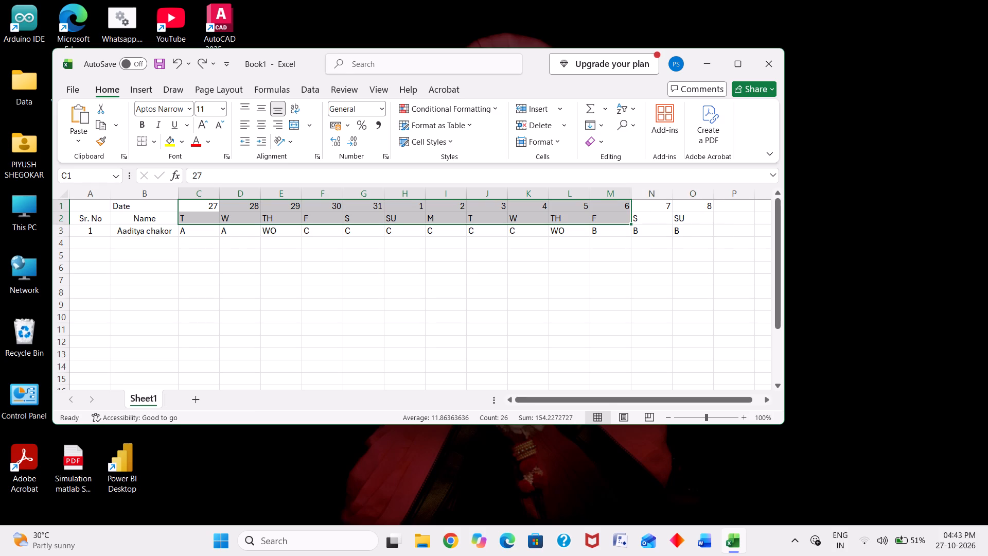
left_click(444, 275)
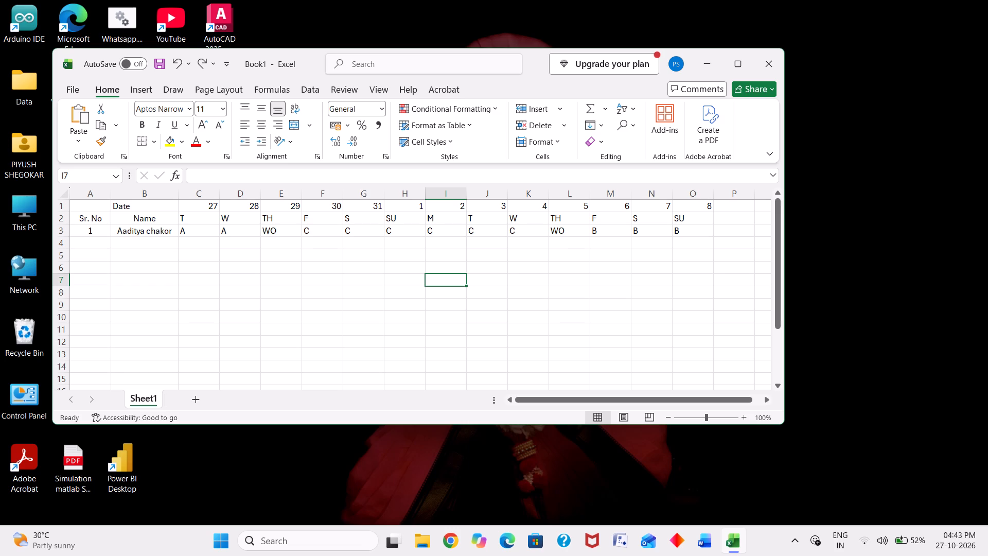
Centre-align the dates, weekdays and roster codes in cells C1:O3.
left_click_drag(182, 205, 584, 211)
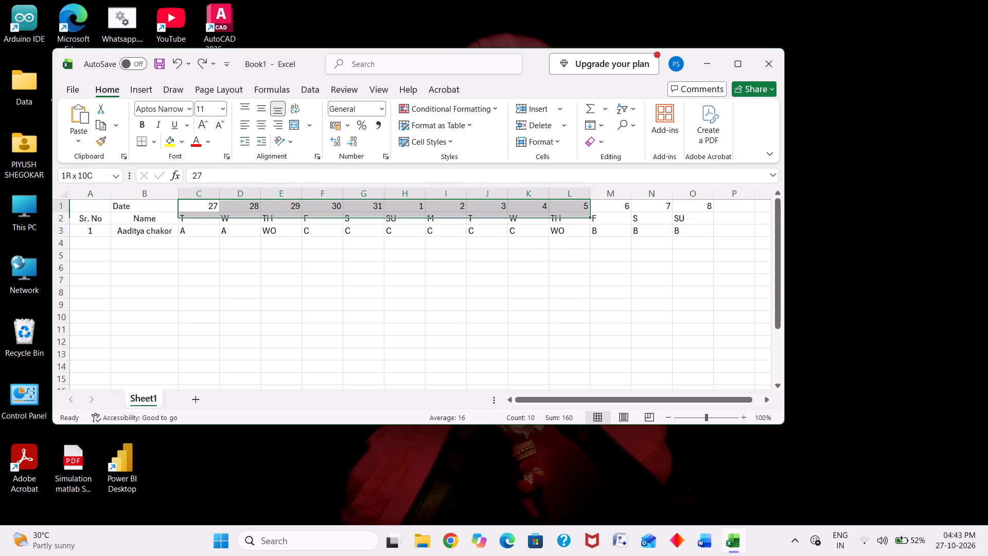
left_click_drag(584, 211, 685, 239)
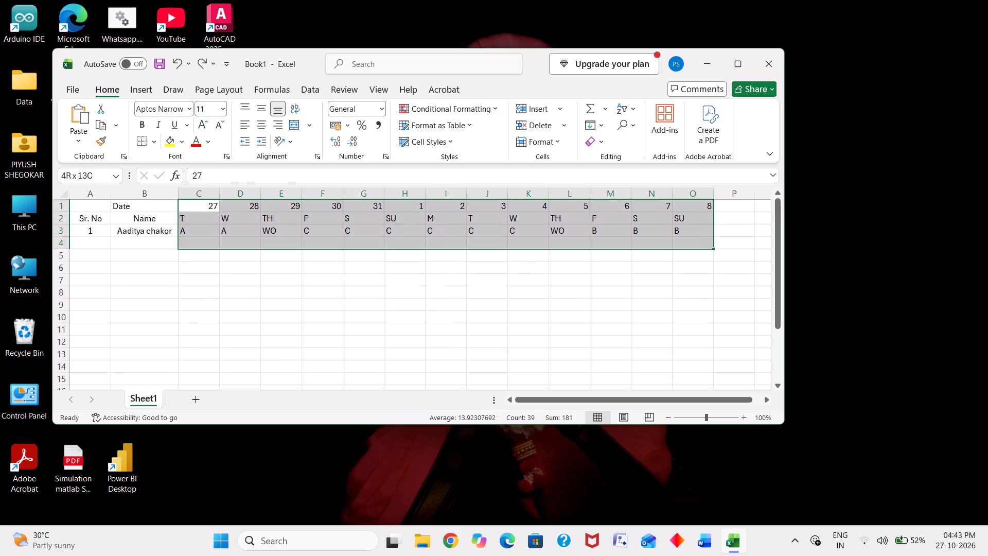
left_click_drag(685, 239, 685, 233)
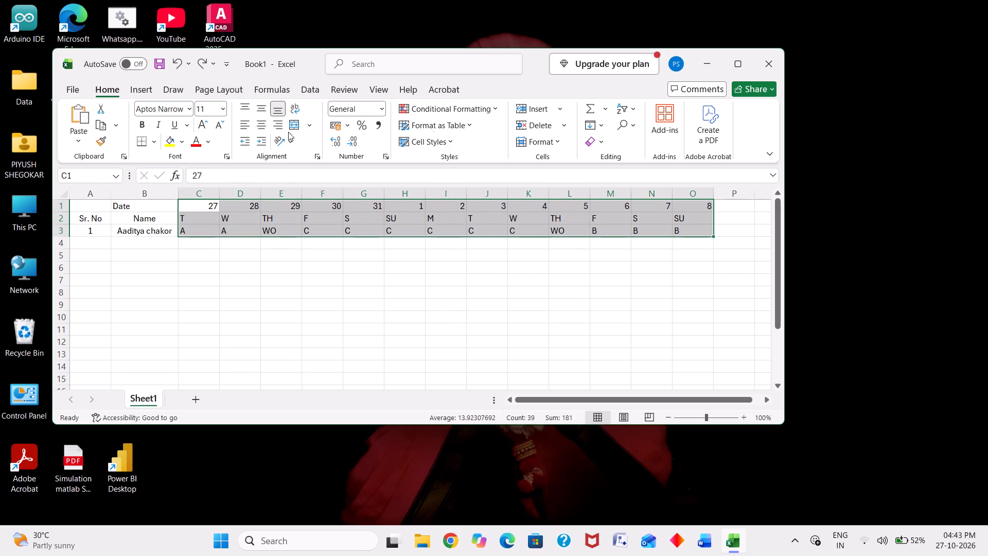
left_click(258, 124)
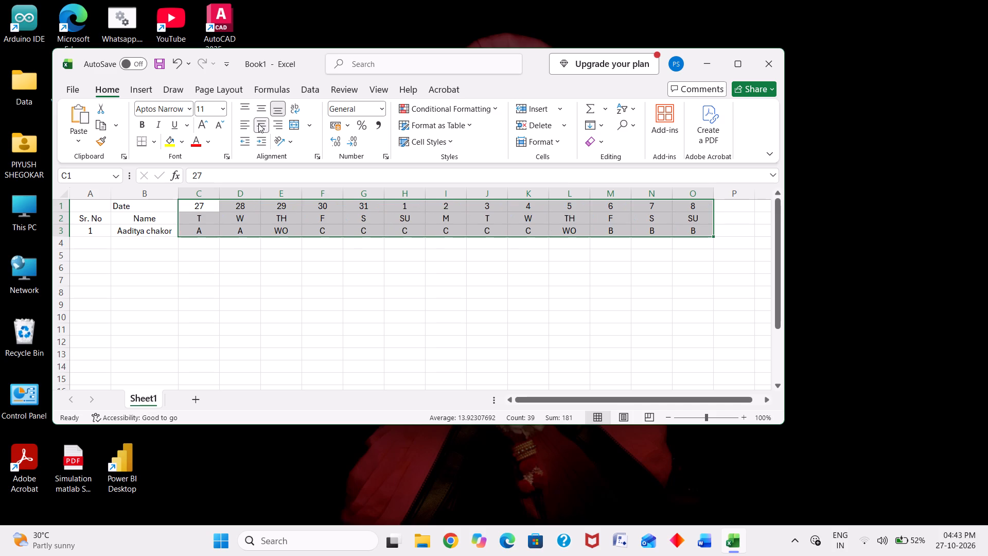
left_click(250, 322)
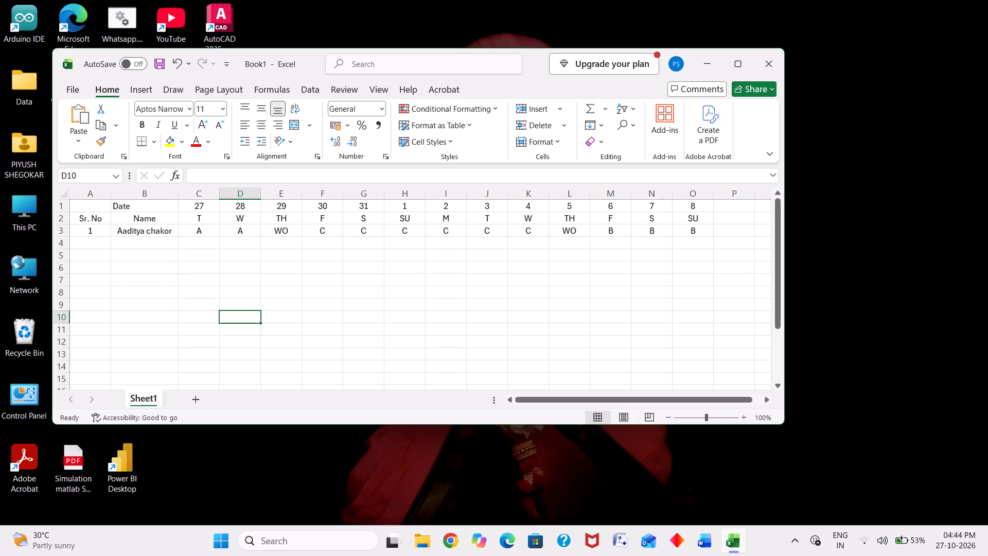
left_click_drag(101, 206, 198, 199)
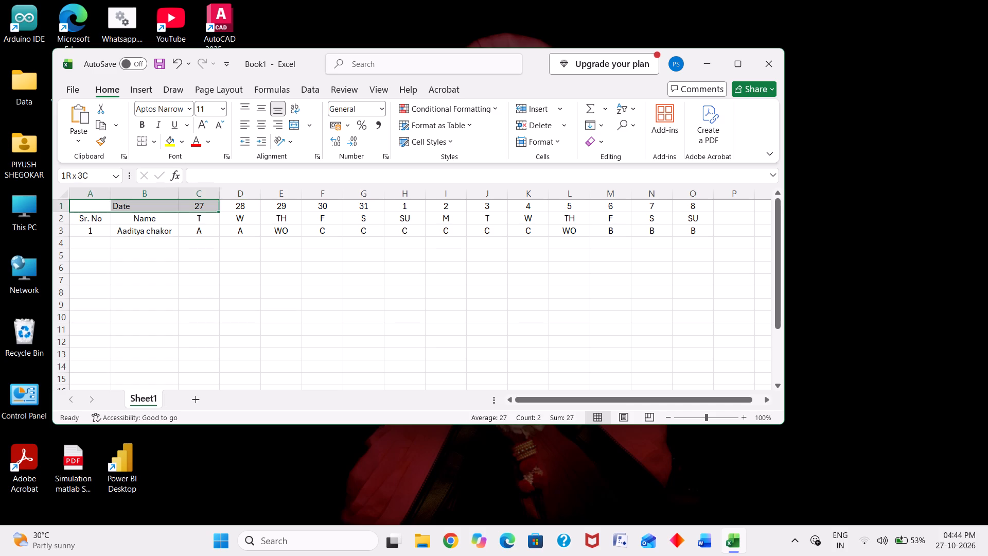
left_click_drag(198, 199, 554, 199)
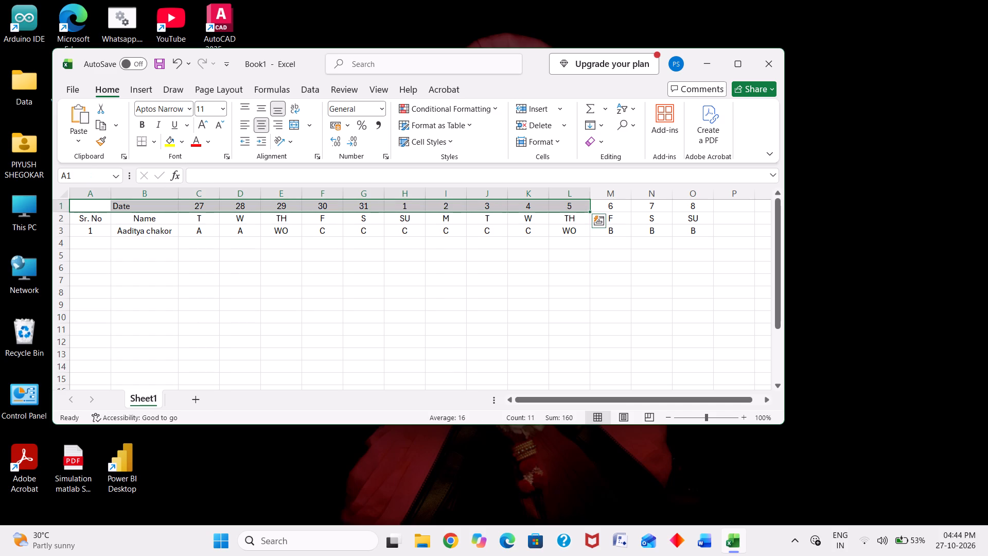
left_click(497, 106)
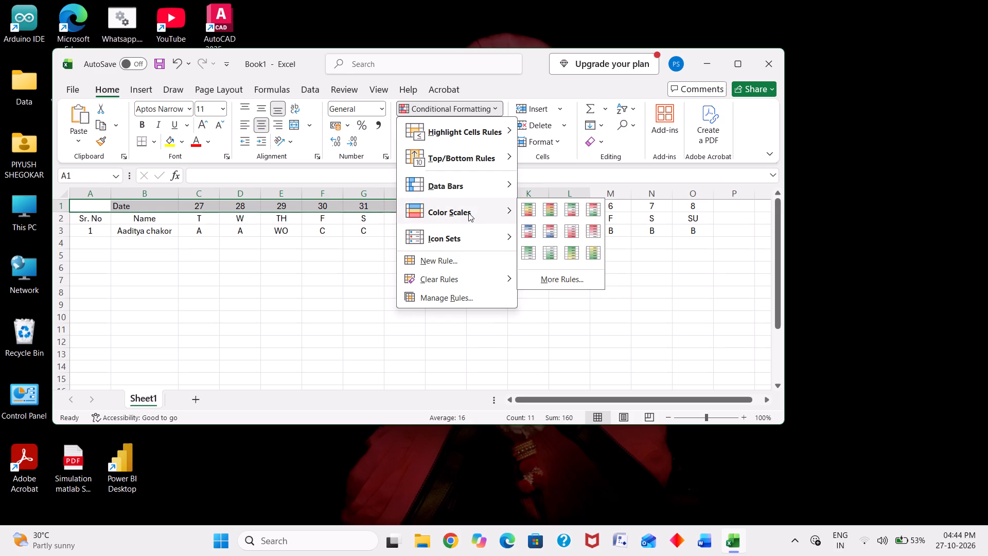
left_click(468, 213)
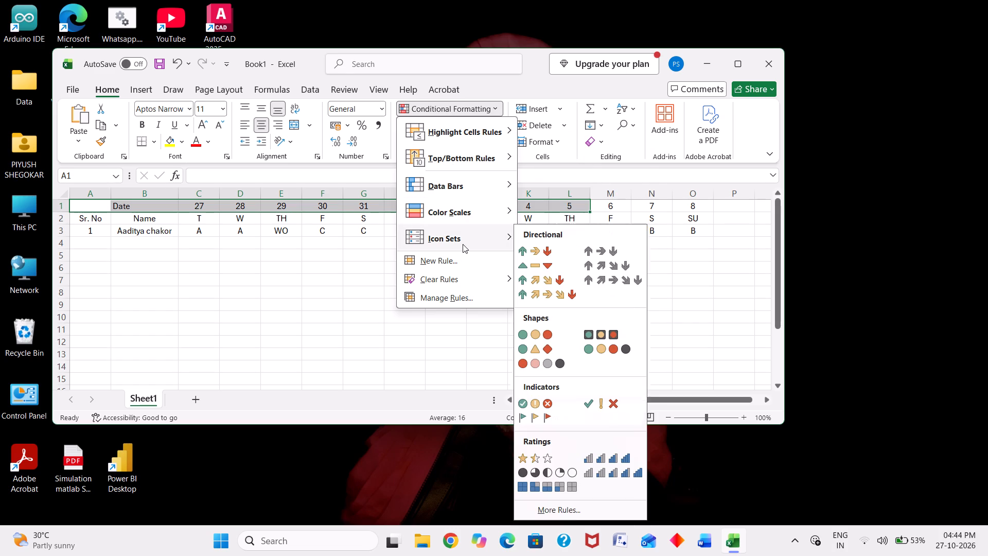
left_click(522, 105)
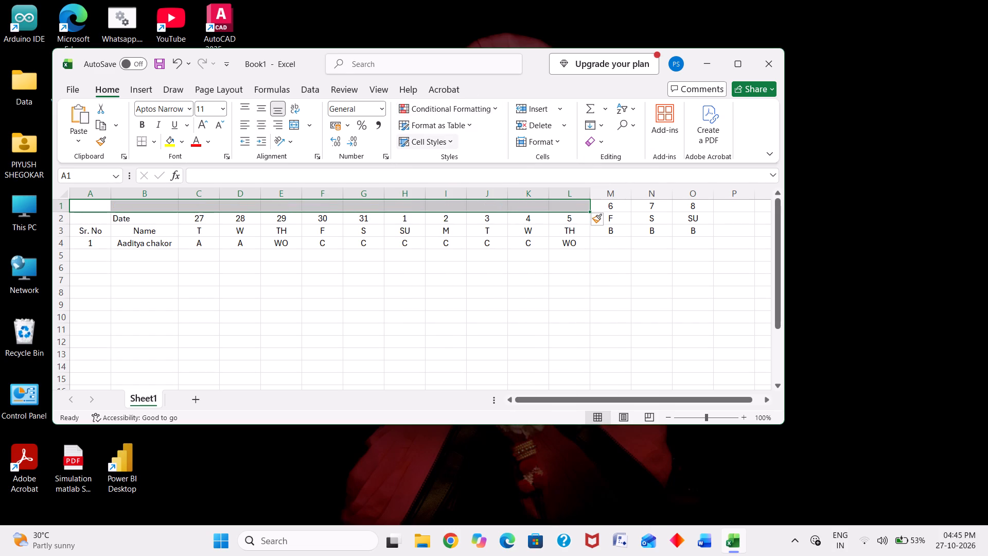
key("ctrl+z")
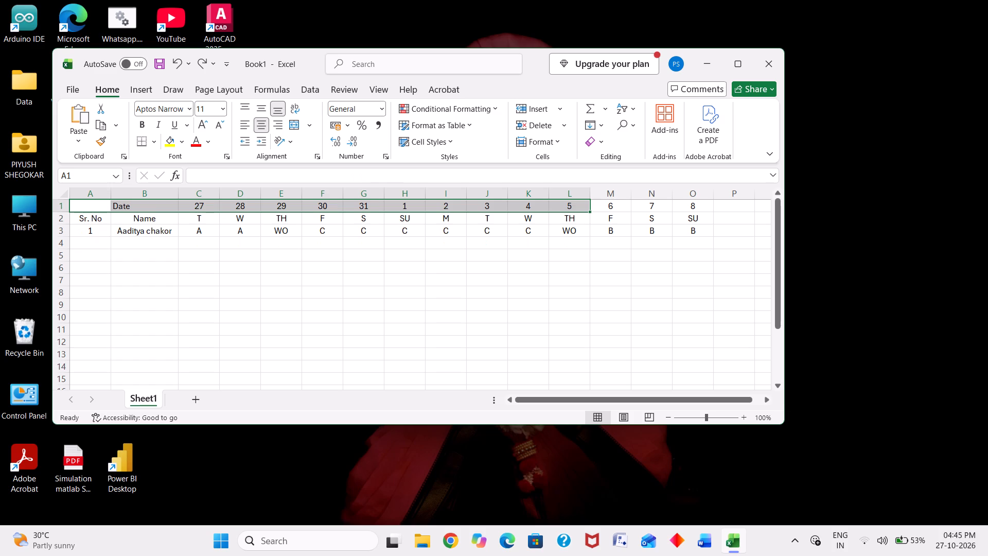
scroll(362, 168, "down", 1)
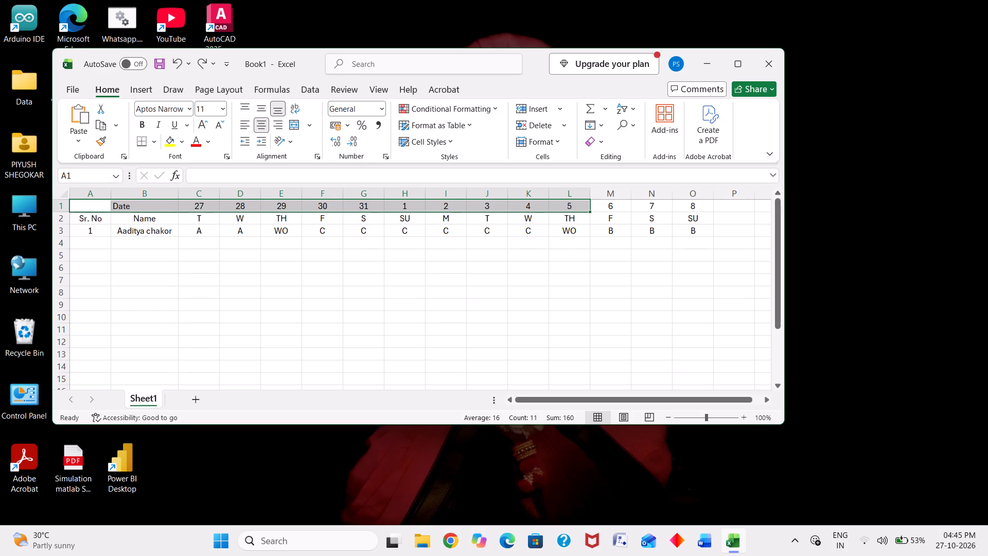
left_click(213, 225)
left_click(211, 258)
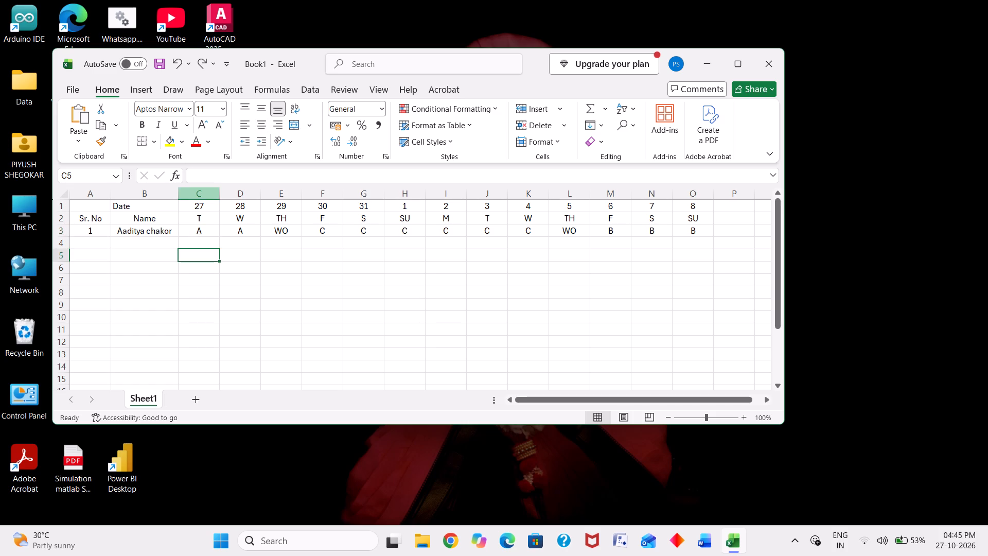
Apply the Bad cell style to the date row, cells A1:O1.
left_click_drag(100, 206, 407, 192)
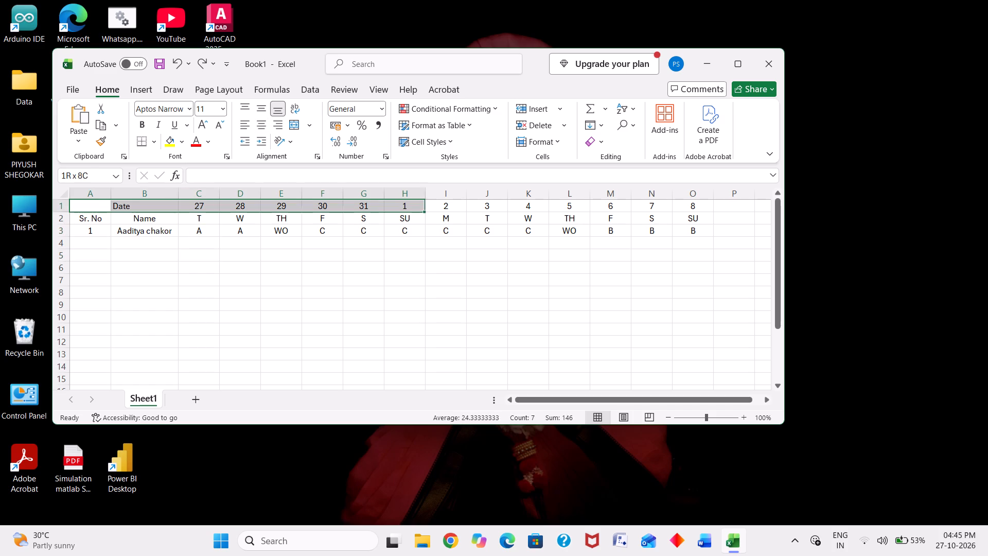
left_click_drag(407, 192, 710, 201)
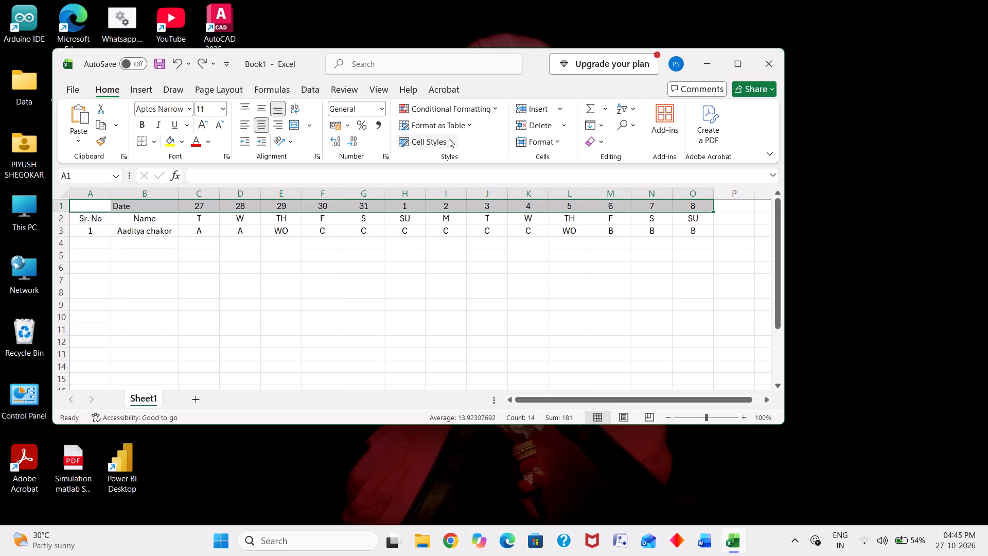
left_click(450, 138)
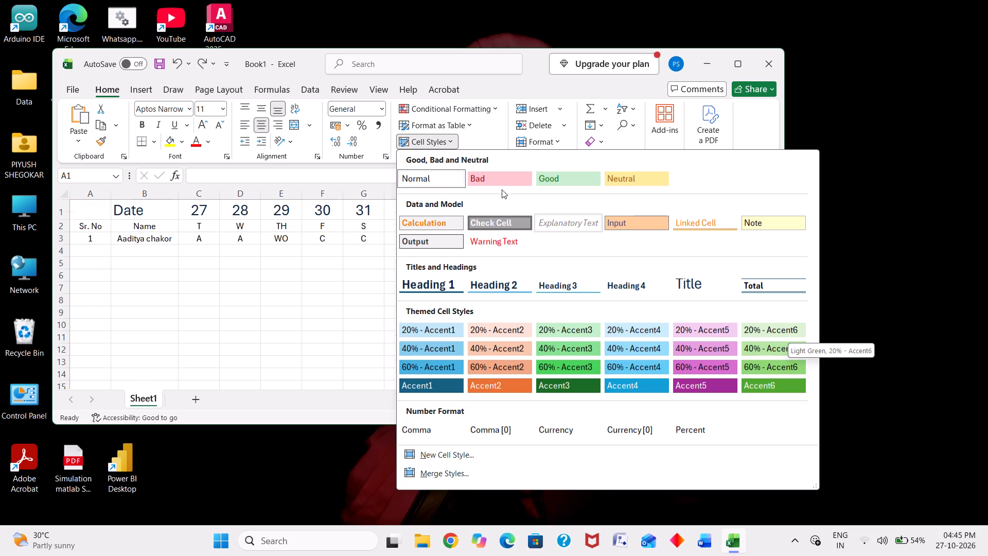
left_click(493, 176)
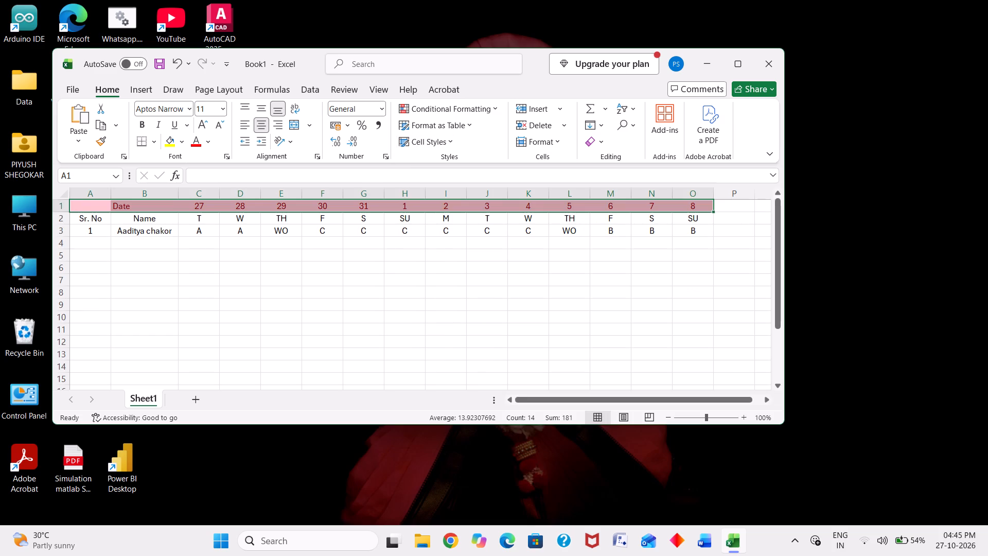
left_click(359, 272)
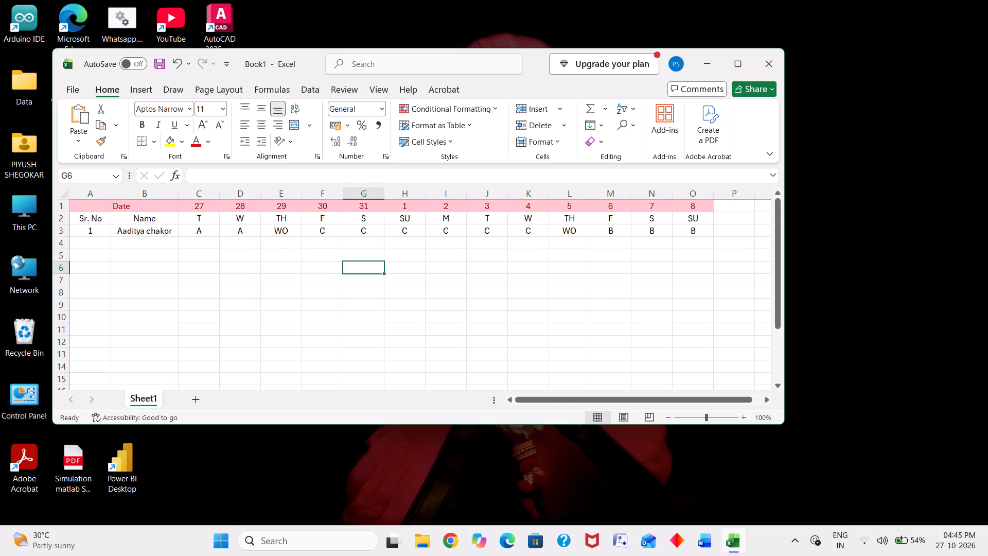
Apply the Check Cell style to the Sr. No heading and its first entry, cells A2:A3.
left_click(107, 220)
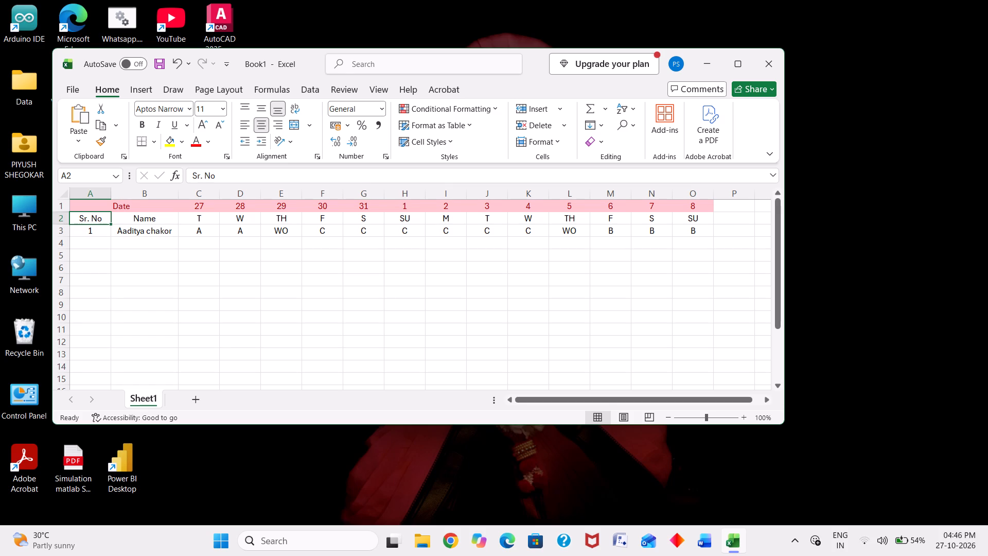
left_click(91, 223)
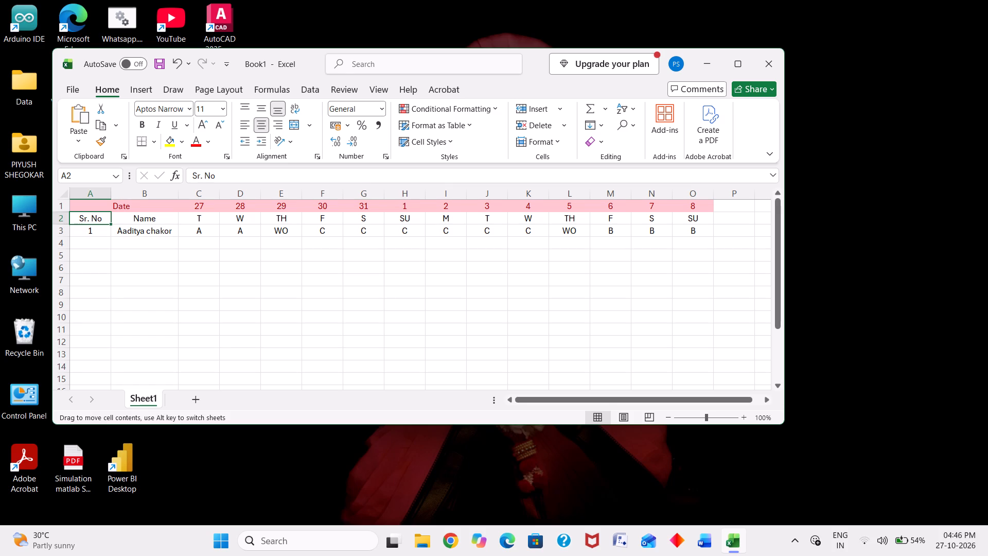
left_click_drag(91, 221, 93, 229)
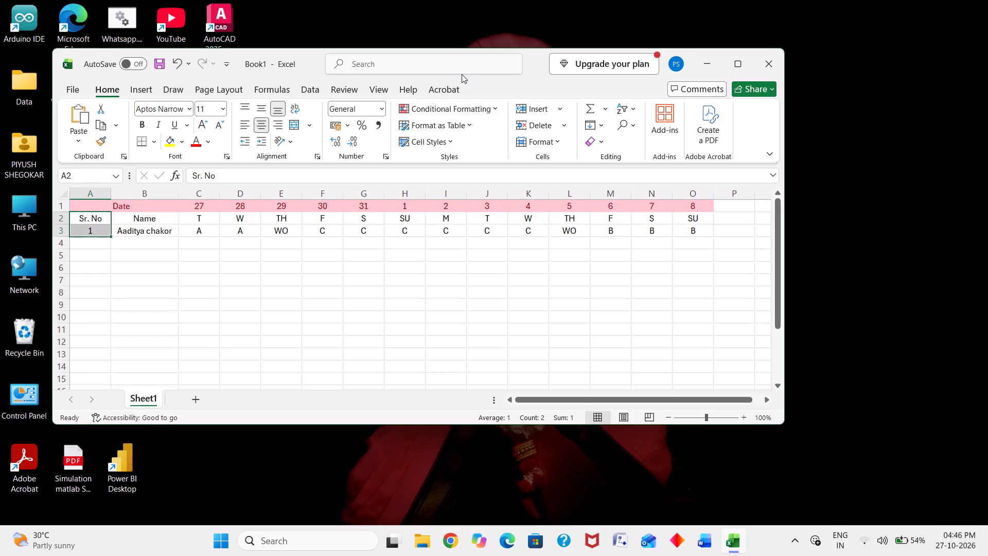
left_click(454, 136)
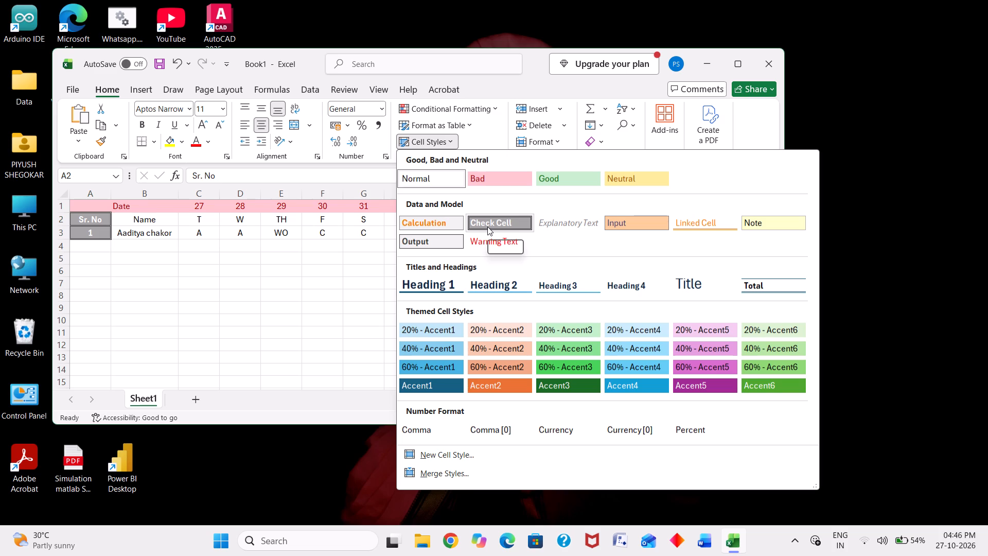
left_click(487, 227)
Apply the Input cell style to the Name heading and the first person's name, cells B2:B3.
left_click_drag(166, 221, 166, 225)
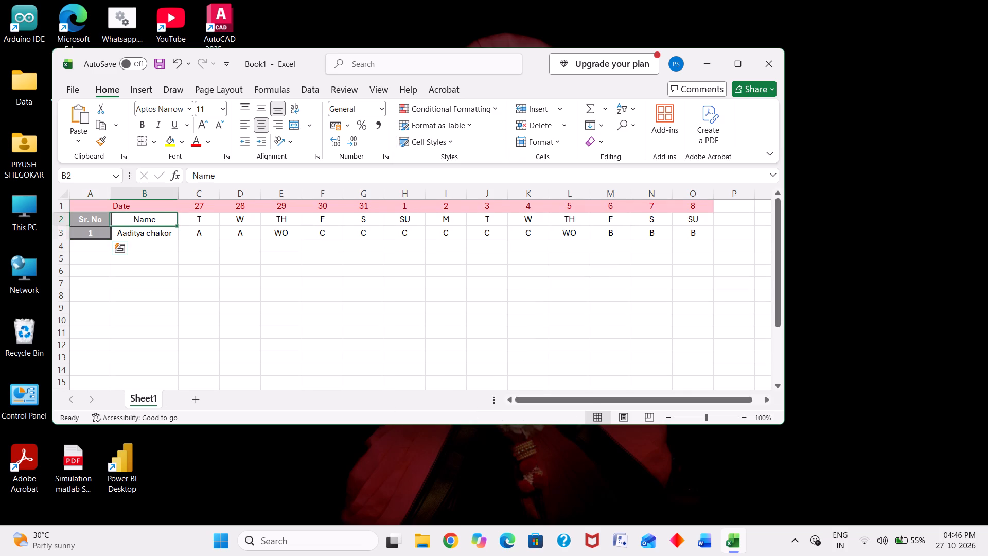
left_click_drag(166, 225, 168, 234)
left_click(437, 143)
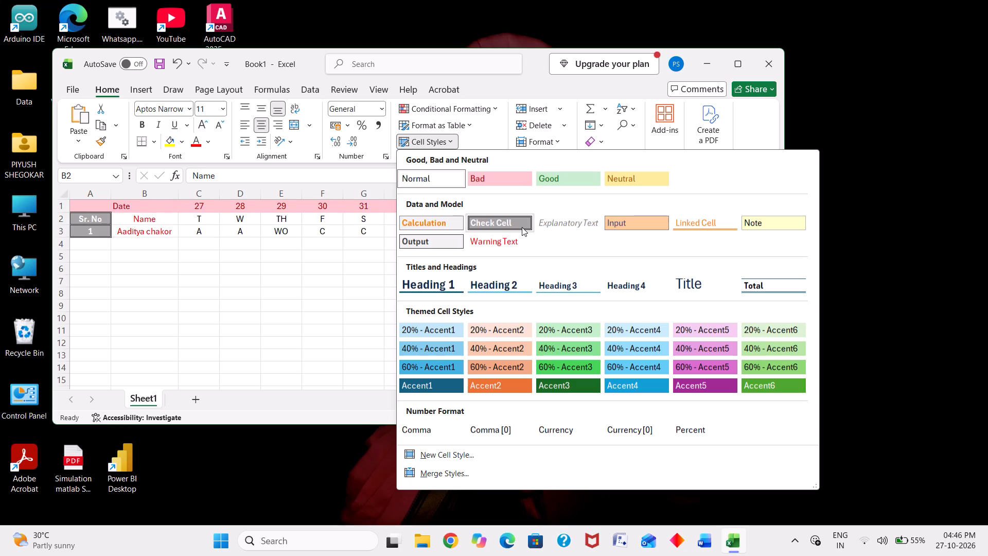
left_click(628, 225)
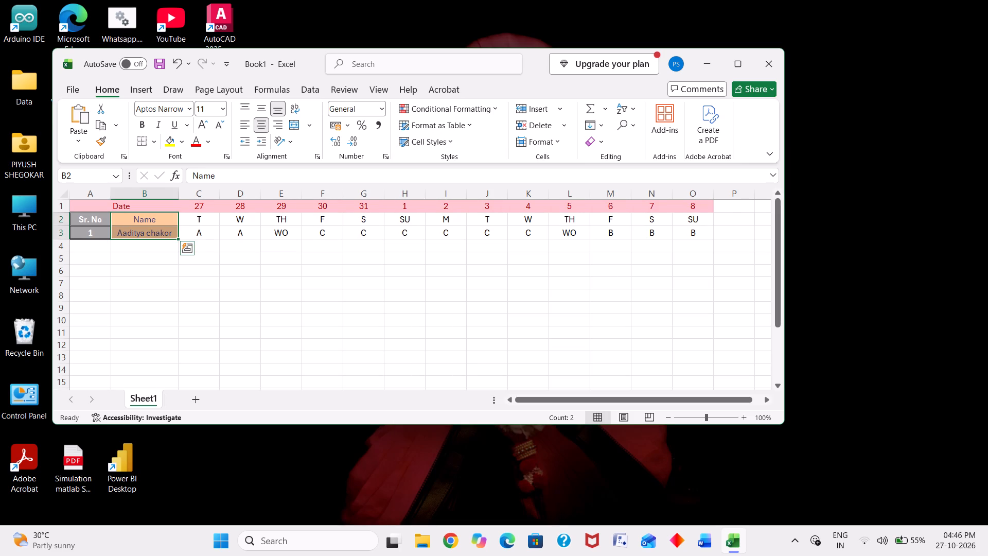
Apply the Neutral cell style to the weekday row, cells C2:O2.
left_click(199, 221)
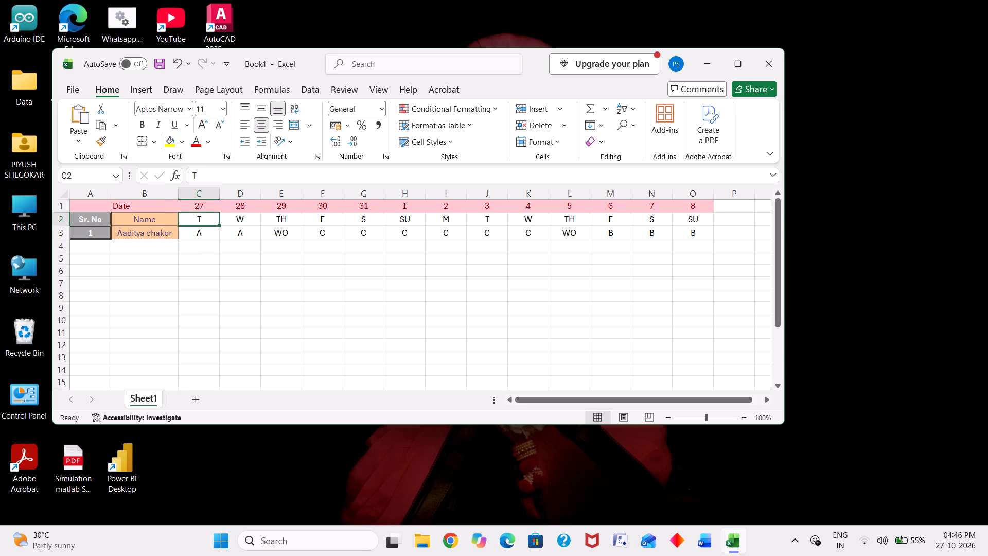
left_click_drag(194, 222, 197, 222)
left_click_drag(197, 222, 285, 222)
left_click(288, 300)
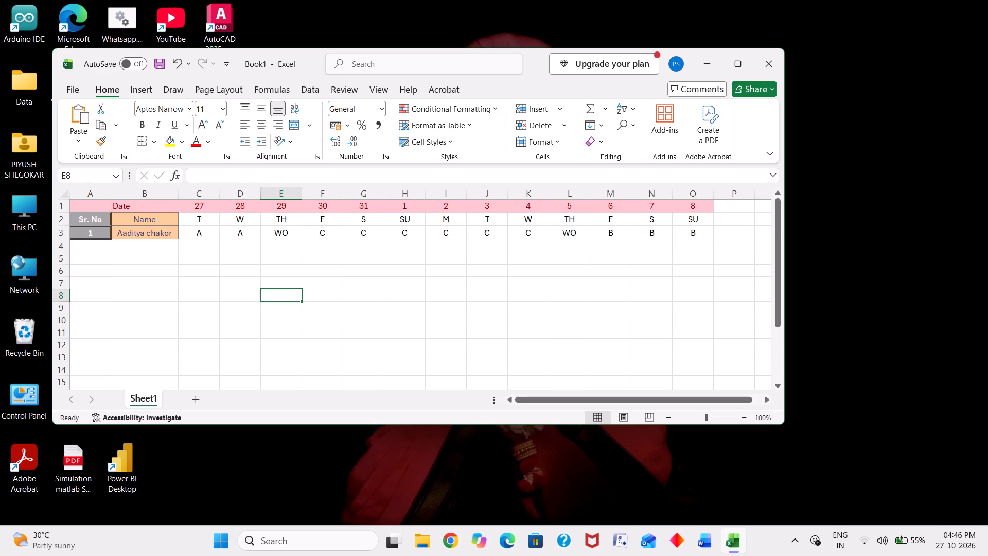
left_click(186, 221)
left_click_drag(186, 221, 321, 221)
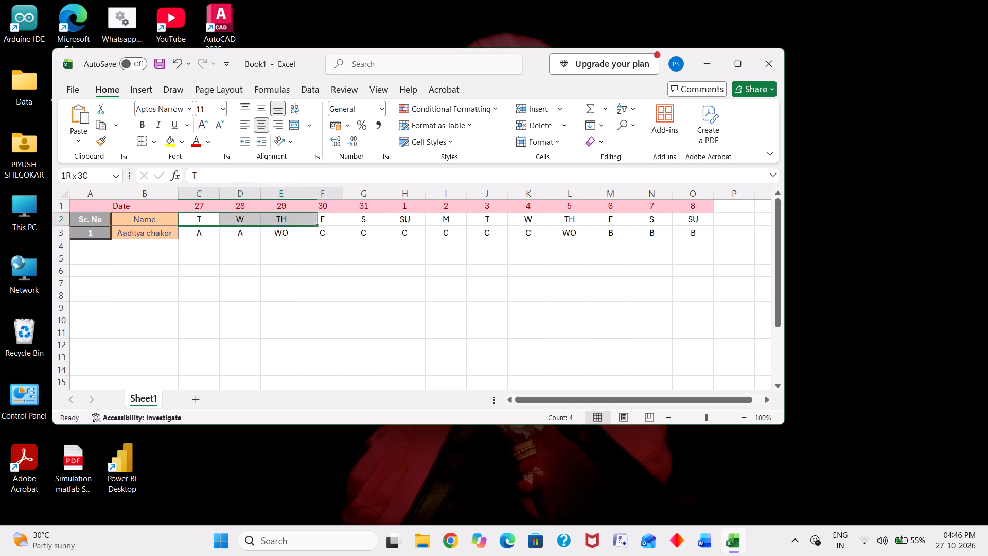
left_click_drag(321, 221, 688, 217)
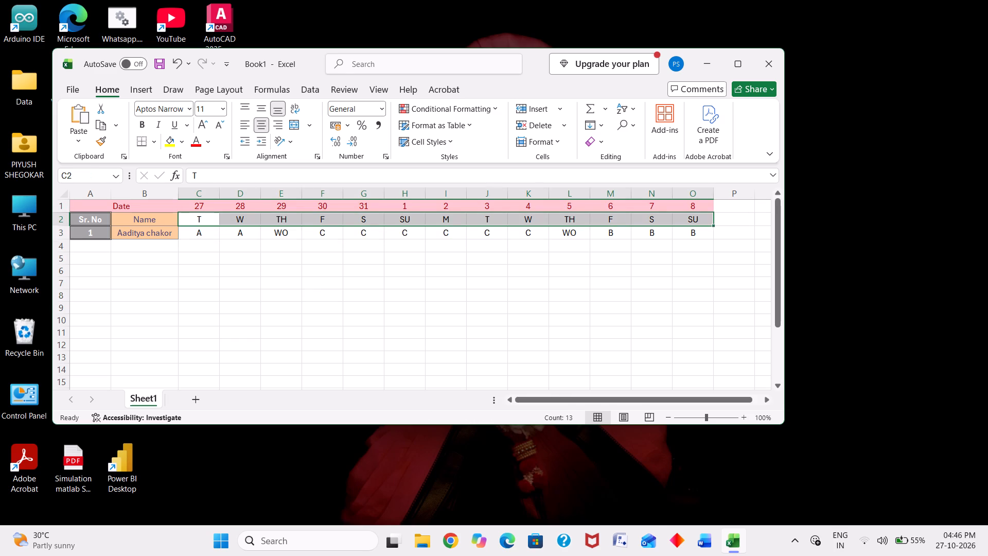
left_click(451, 143)
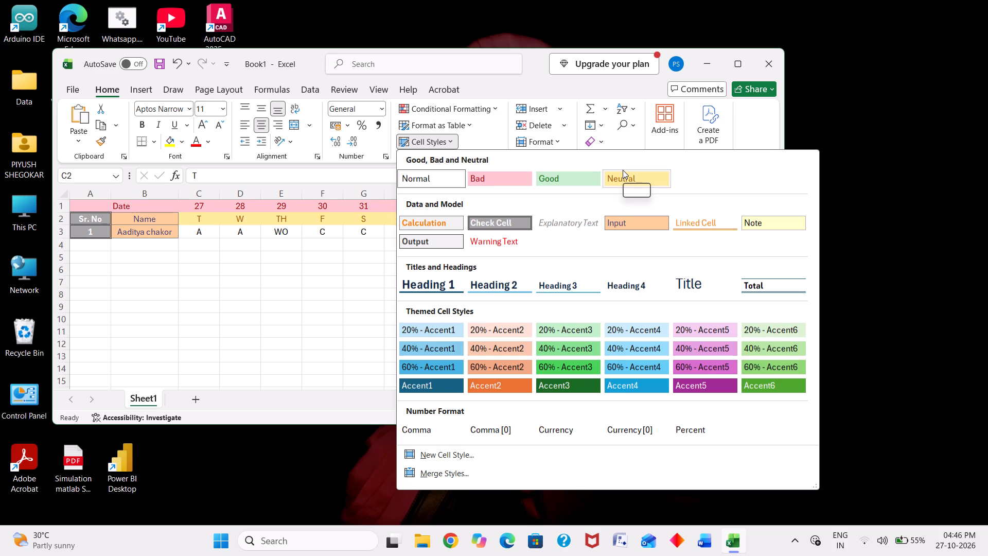
left_click(623, 170)
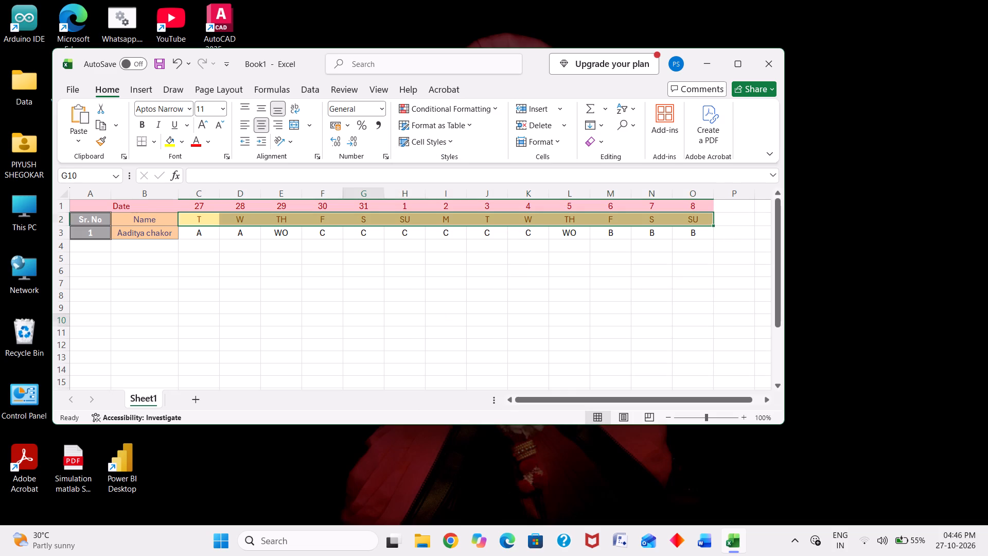
Apply the 40% - Accent1 cell style to the first person's A codes, cells C3:D3.
left_click(365, 326)
left_click(207, 237)
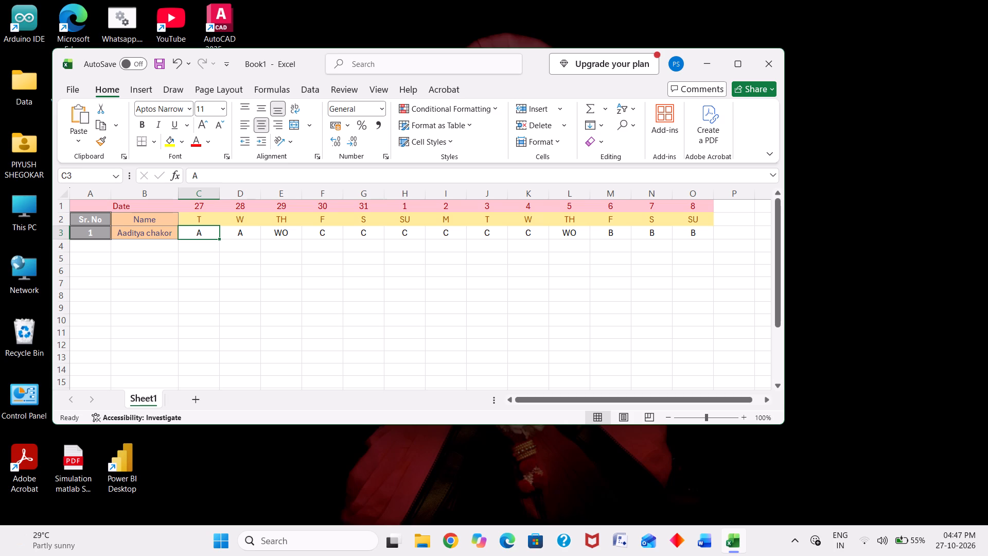
left_click(207, 237)
left_click(440, 135)
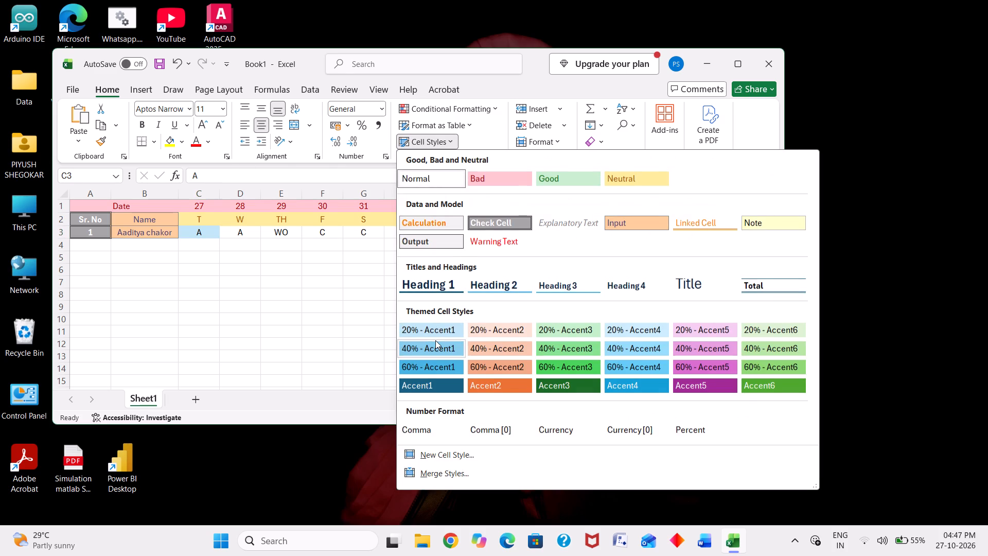
left_click(435, 340)
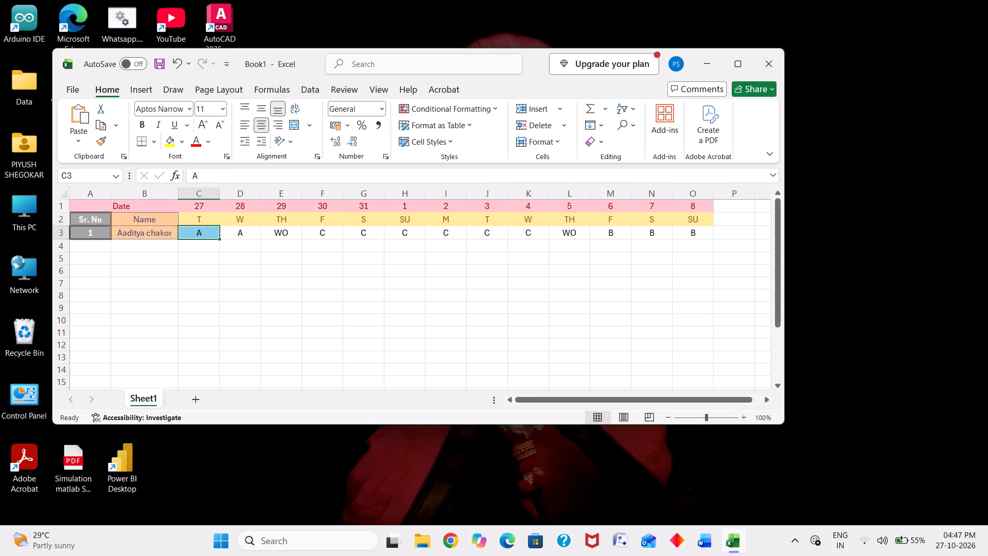
left_click(243, 230)
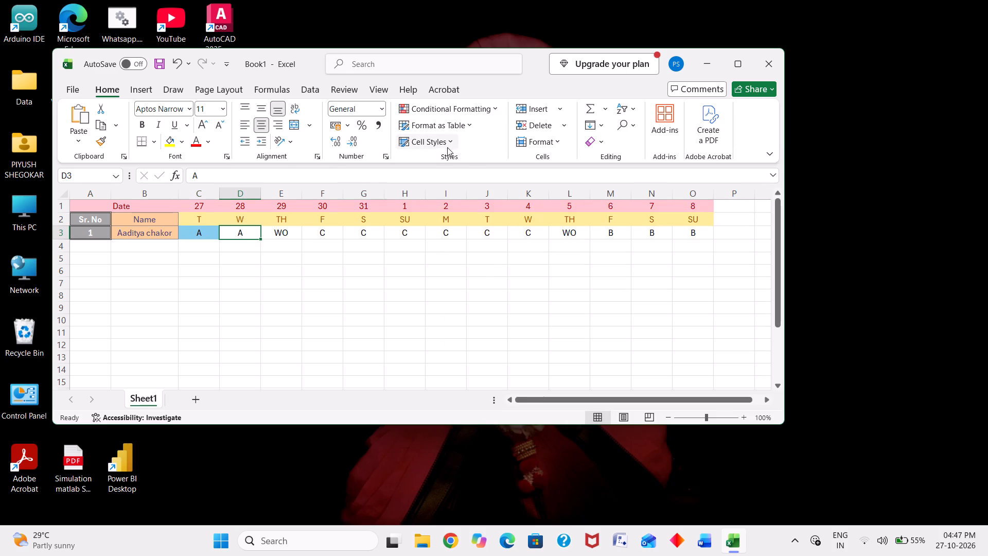
left_click(440, 146)
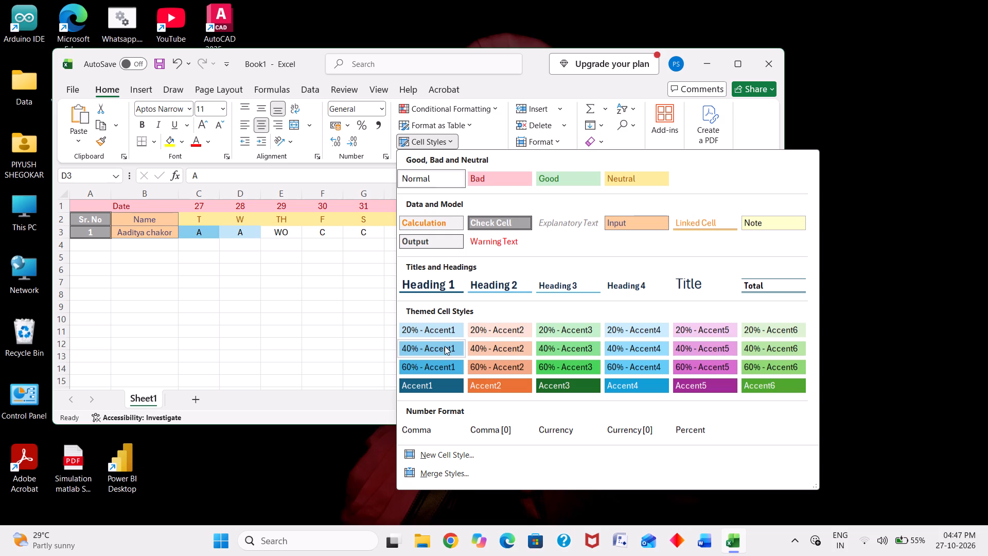
left_click(445, 346)
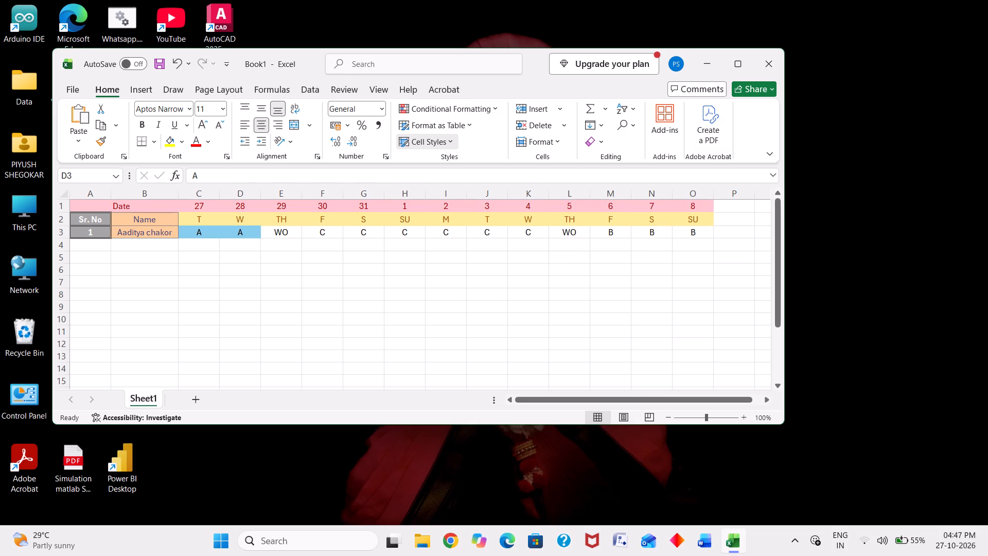
Apply the 40% - Accent5 cell style to the first person's C codes, cells F3:K3.
left_click_drag(321, 237, 498, 233)
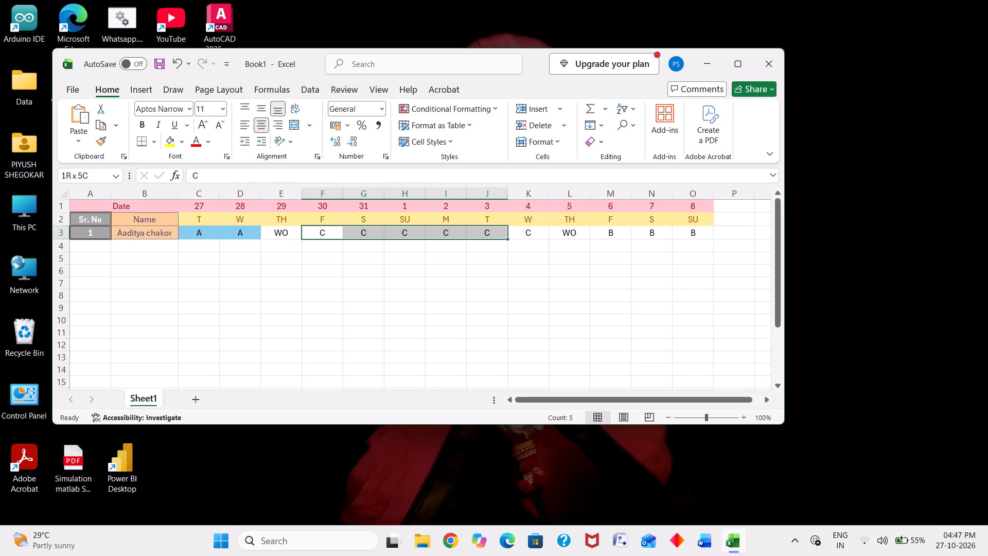
left_click_drag(498, 233, 499, 233)
left_click(499, 233)
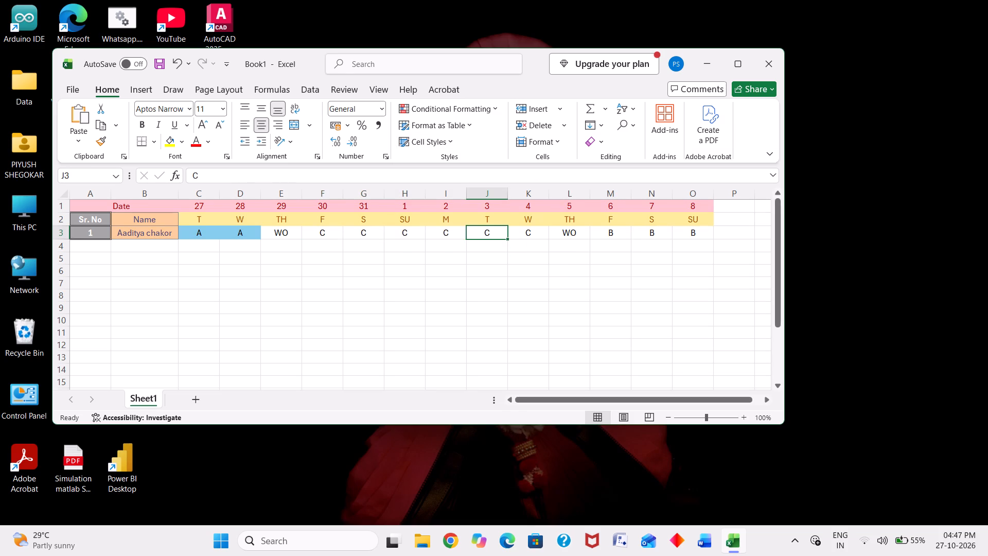
left_click(309, 230)
left_click_drag(309, 230, 520, 217)
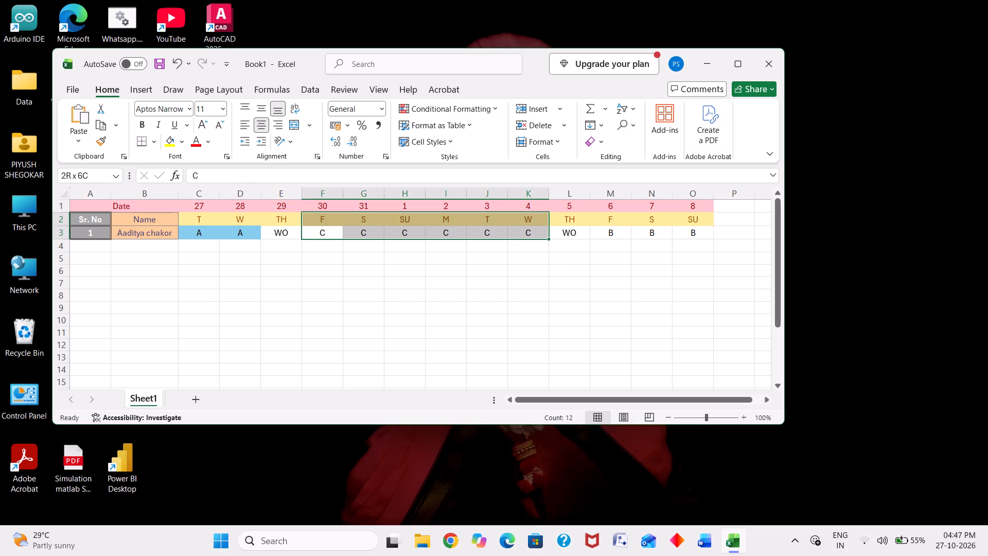
left_click_drag(520, 217, 521, 224)
left_click_drag(424, 290, 342, 253)
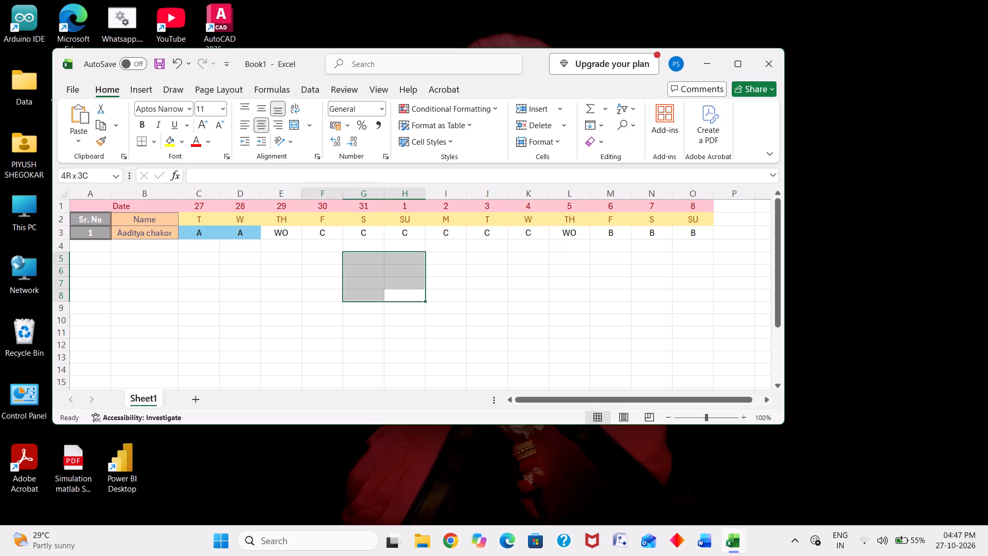
left_click_drag(342, 253, 328, 244)
left_click_drag(328, 244, 323, 230)
left_click(323, 230)
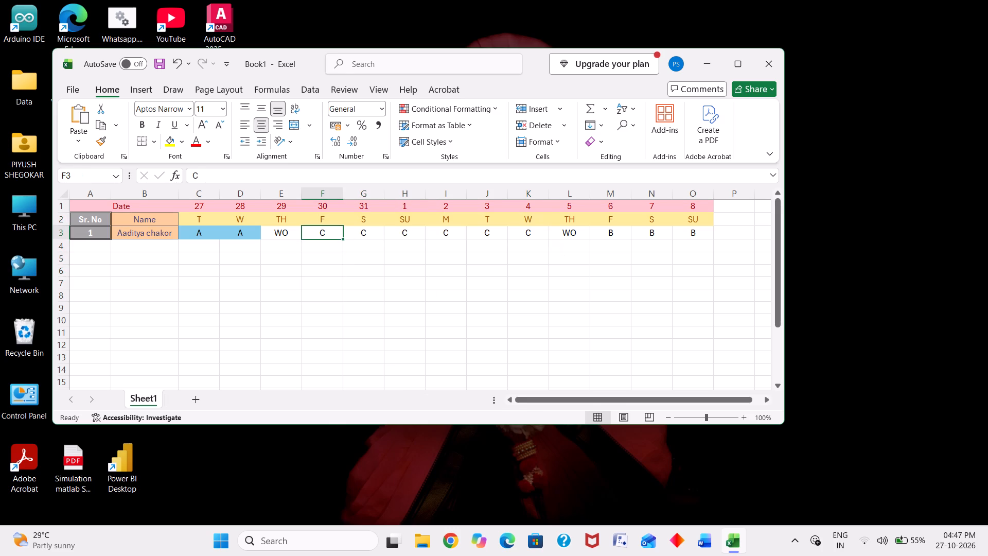
left_click_drag(323, 230, 521, 227)
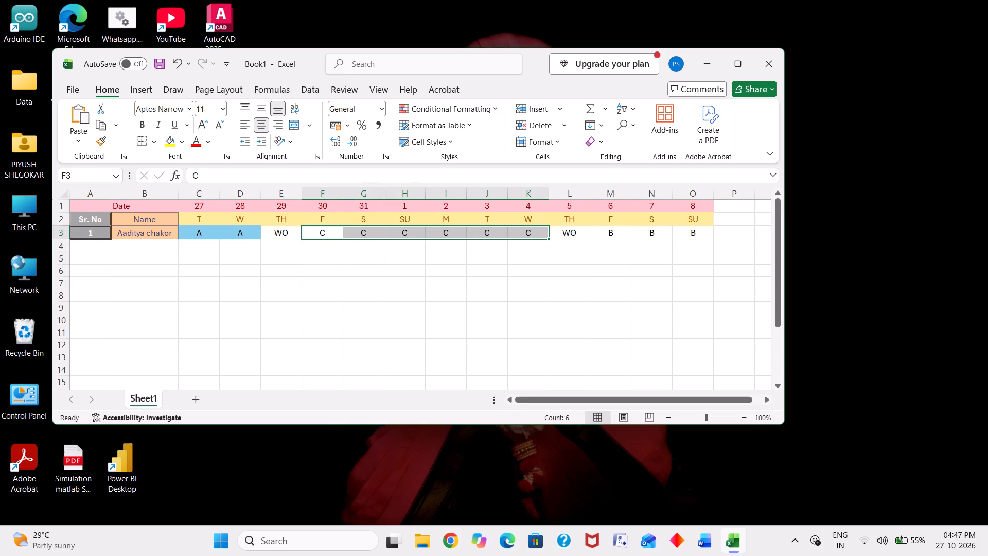
left_click(437, 142)
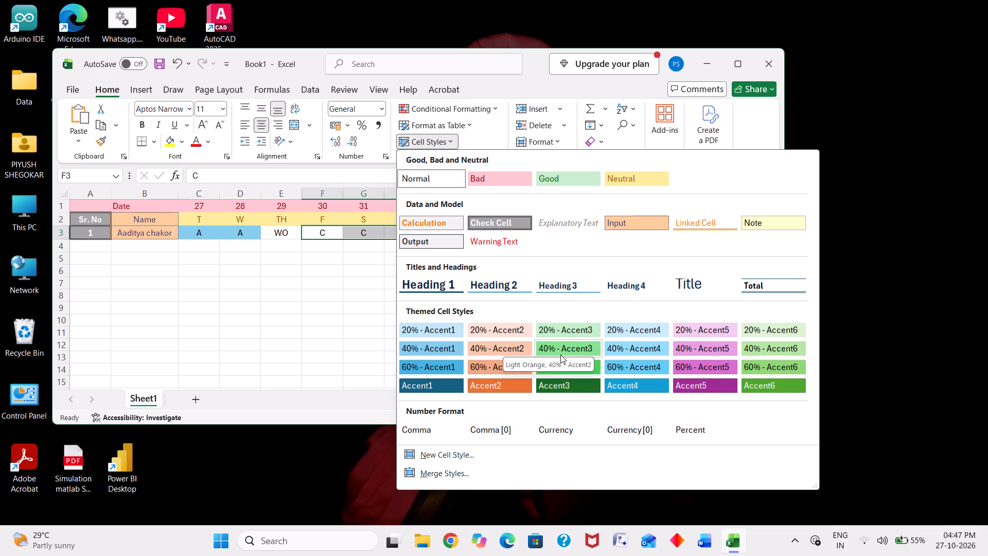
left_click(711, 352)
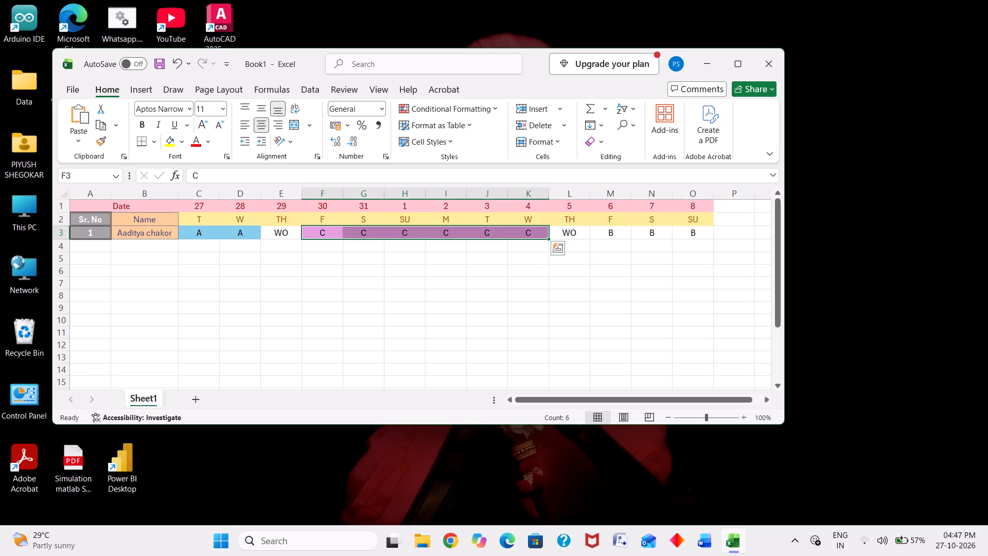
left_click(624, 326)
Apply the 40% - Accent6 cell style to the first person's B codes, cells M3:O3.
left_click_drag(604, 236, 683, 235)
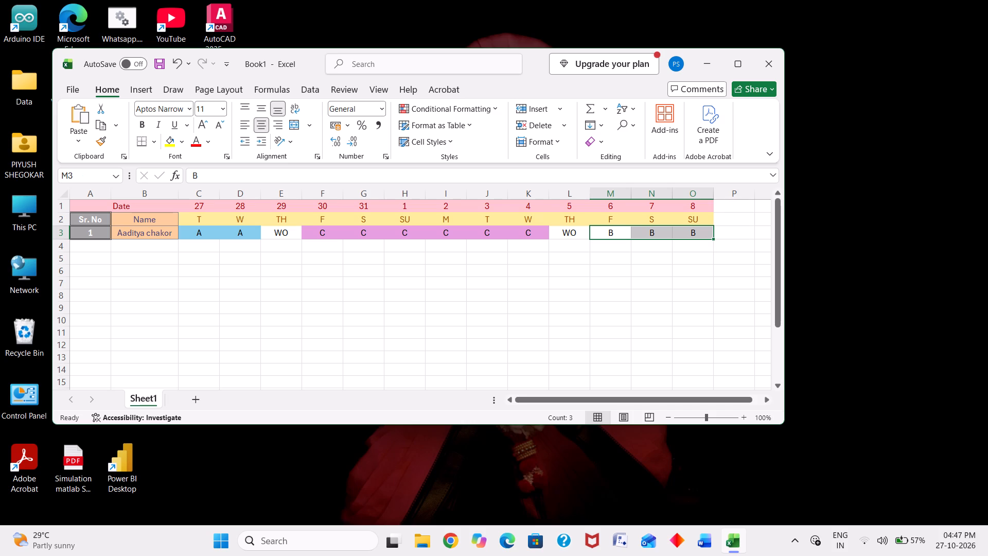
left_click(454, 141)
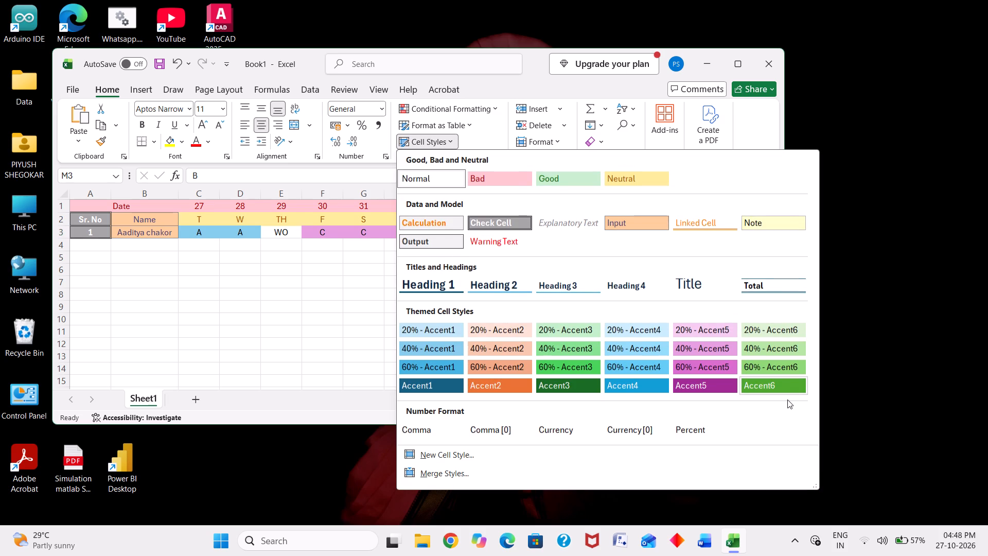
left_click(783, 353)
left_click(616, 322)
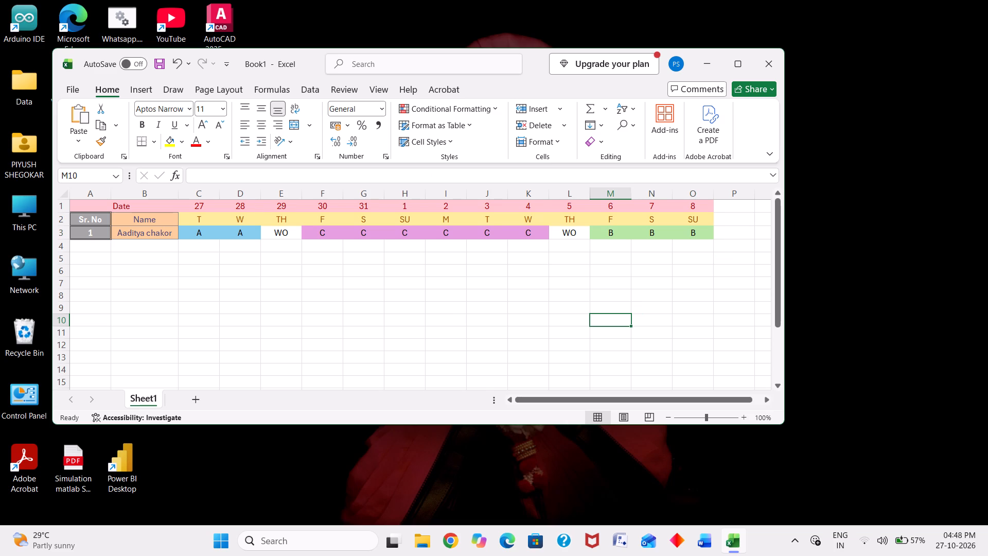
Extend the date row with the dates 9 to 14, one per cell, in P1:U1.
scroll(708, 262, "left", 3)
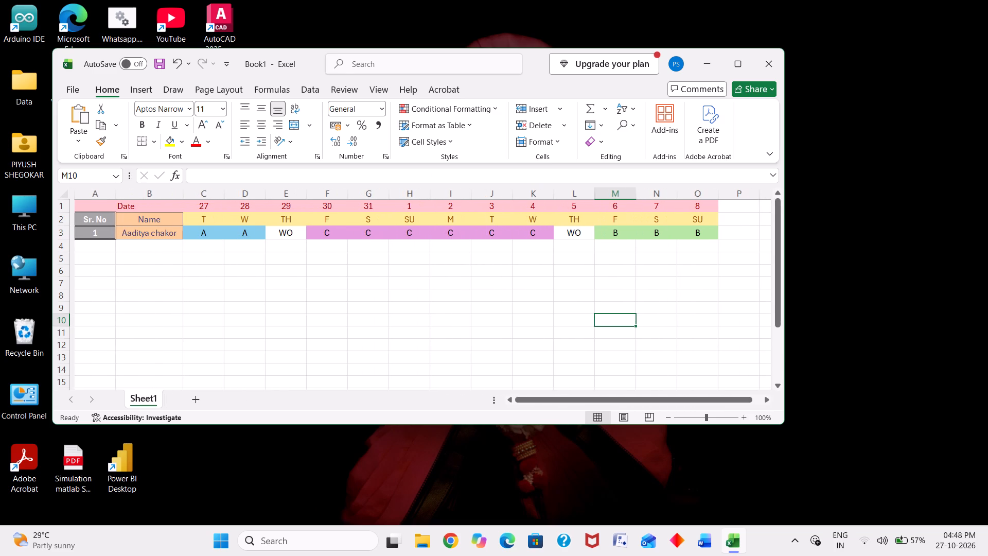
scroll(708, 262, "left", 4)
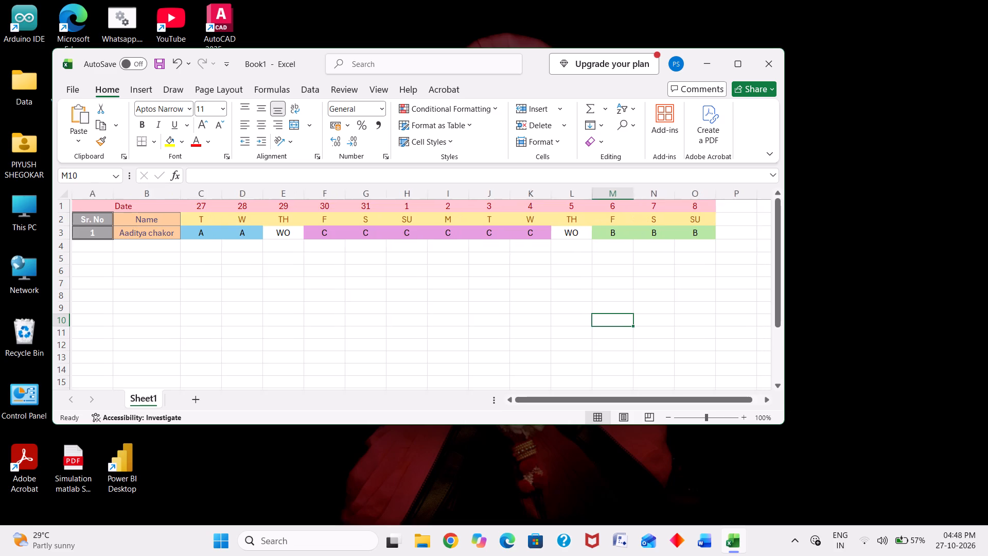
scroll(708, 262, "left", 1)
scroll(708, 262, "right", 1)
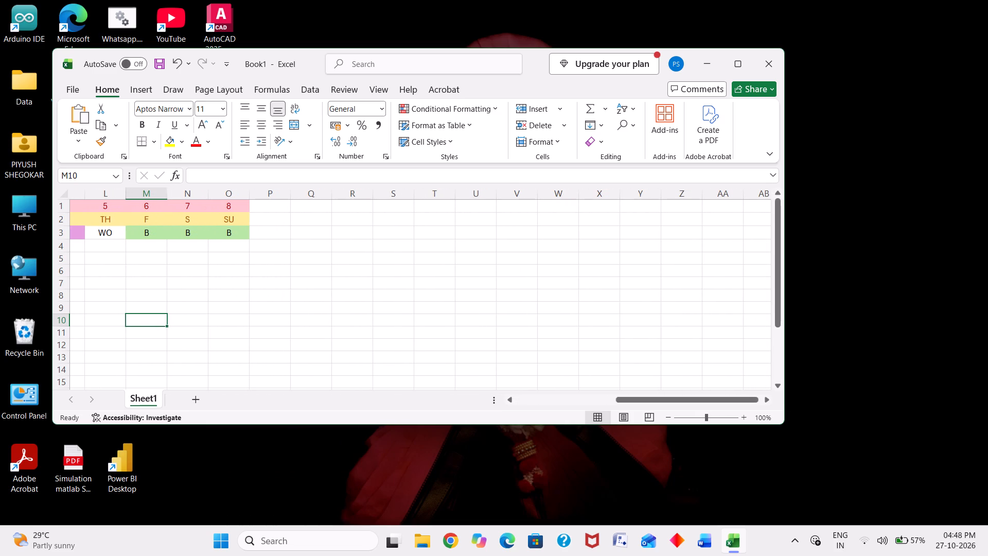
left_click(272, 201)
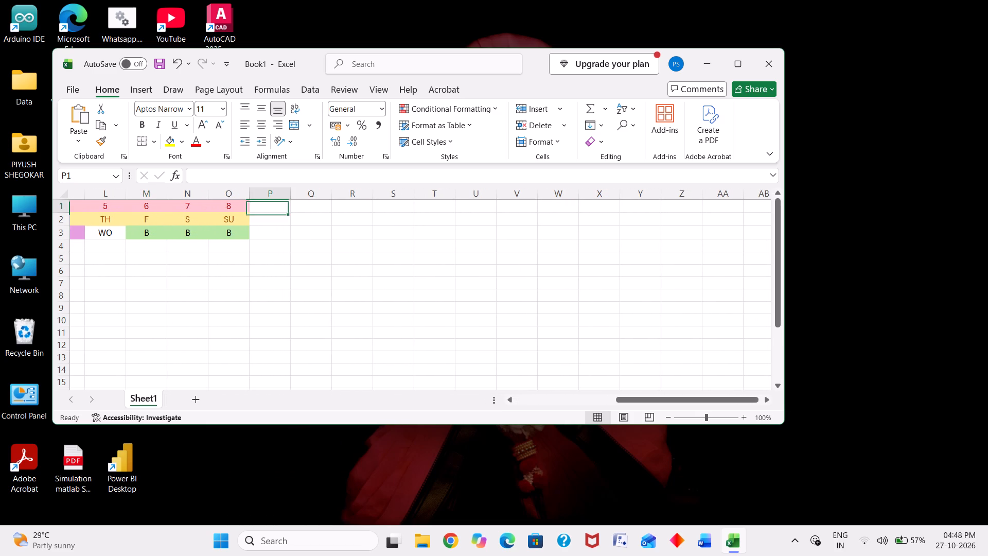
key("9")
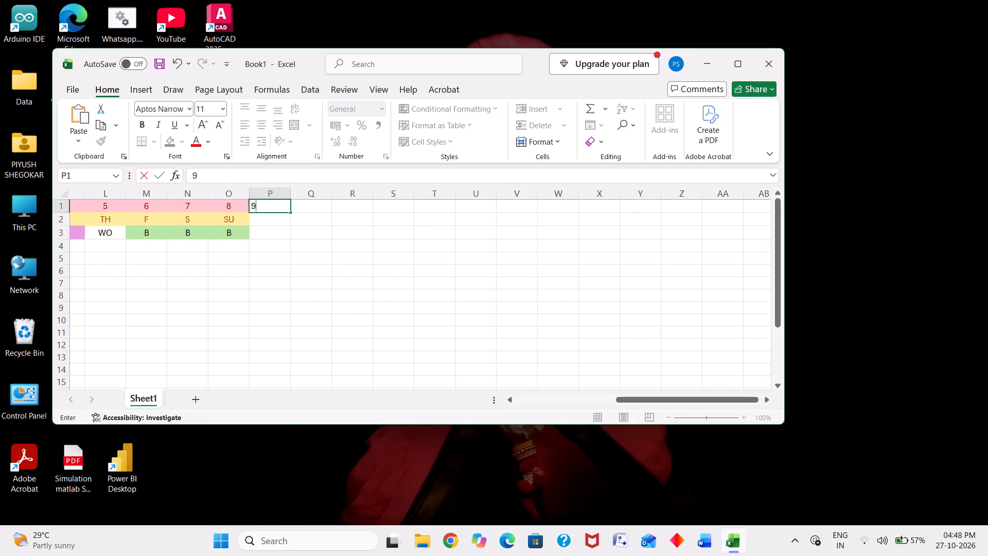
left_click(301, 205)
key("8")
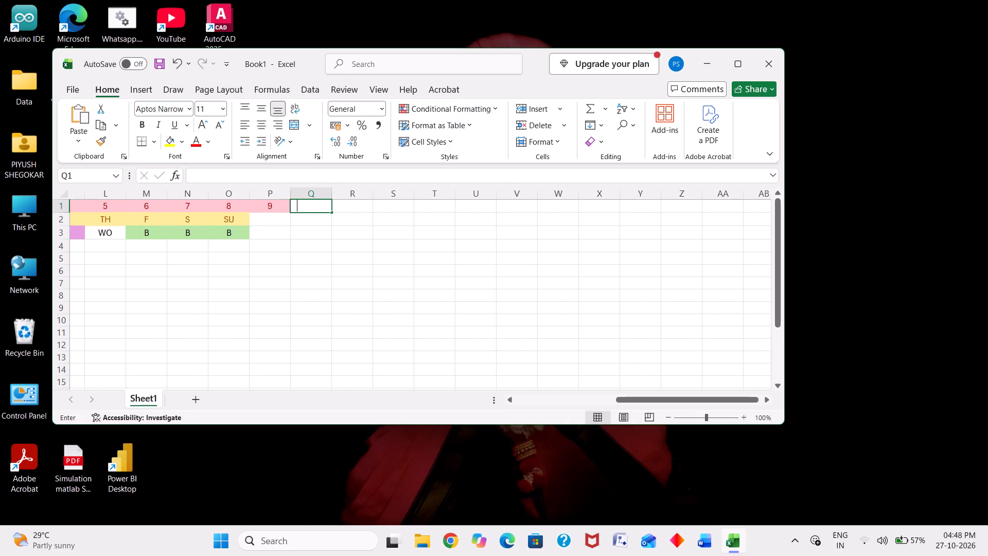
key("BackSpace")
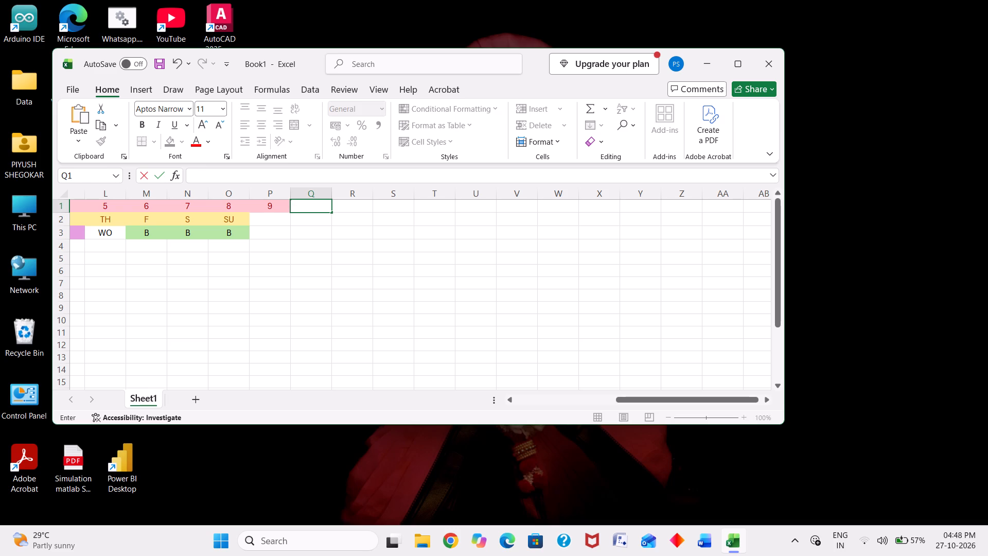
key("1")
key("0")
left_click(348, 204)
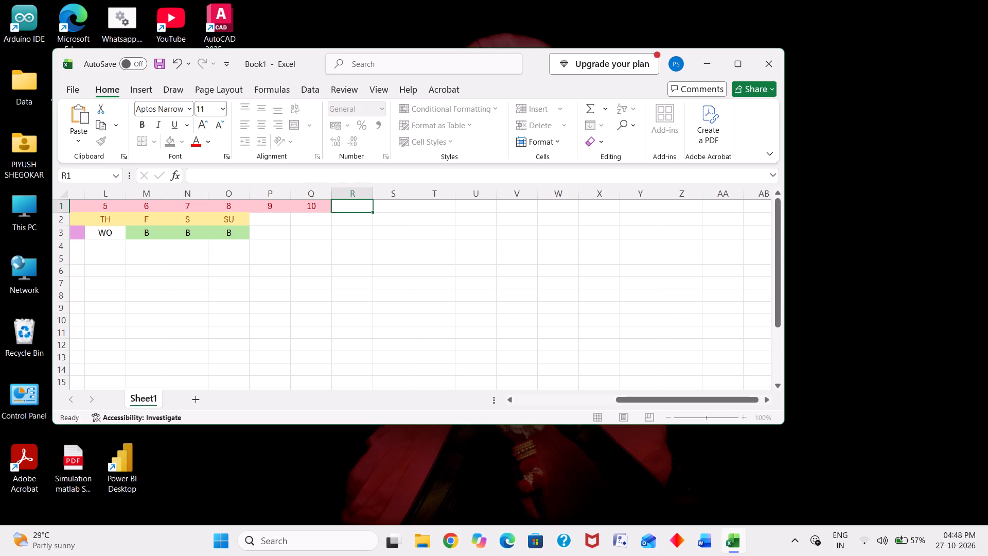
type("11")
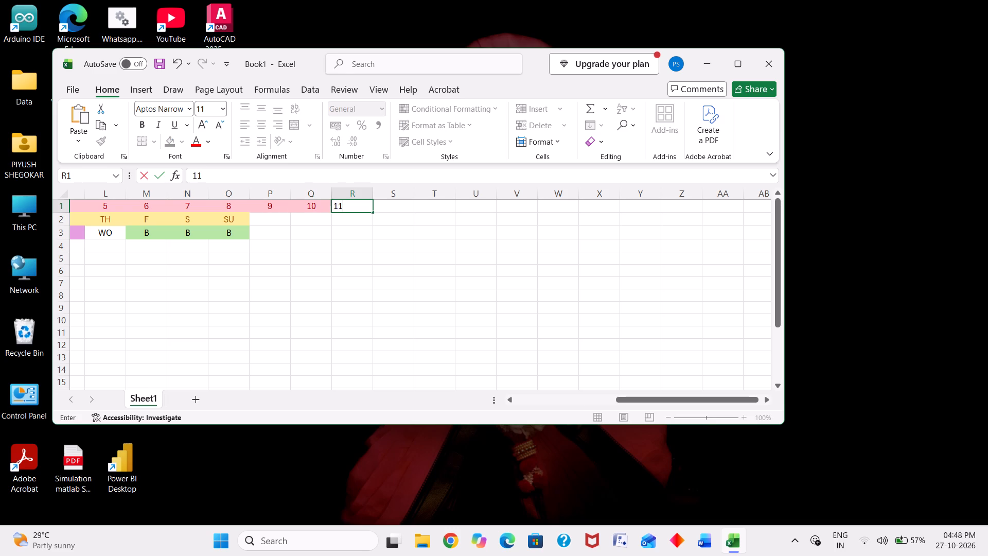
left_click(395, 206)
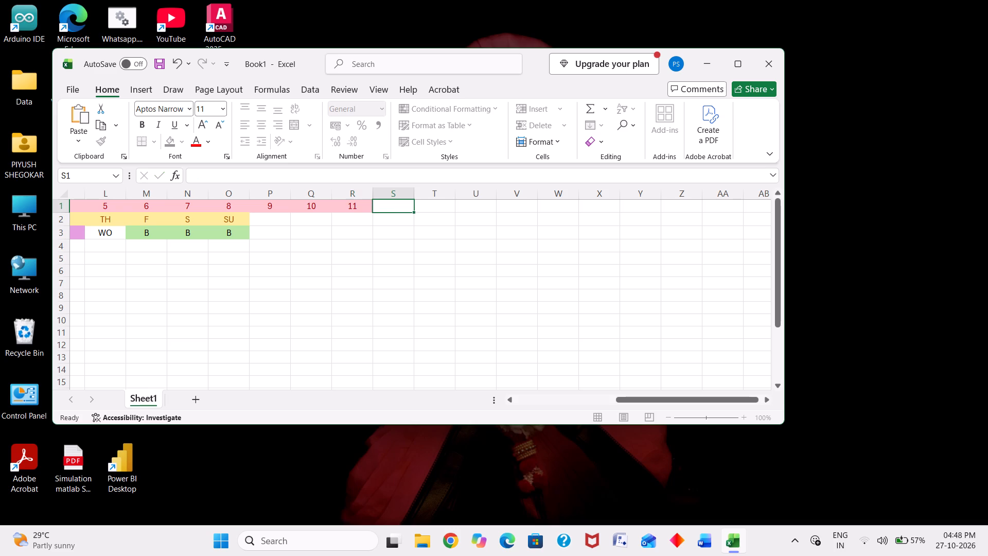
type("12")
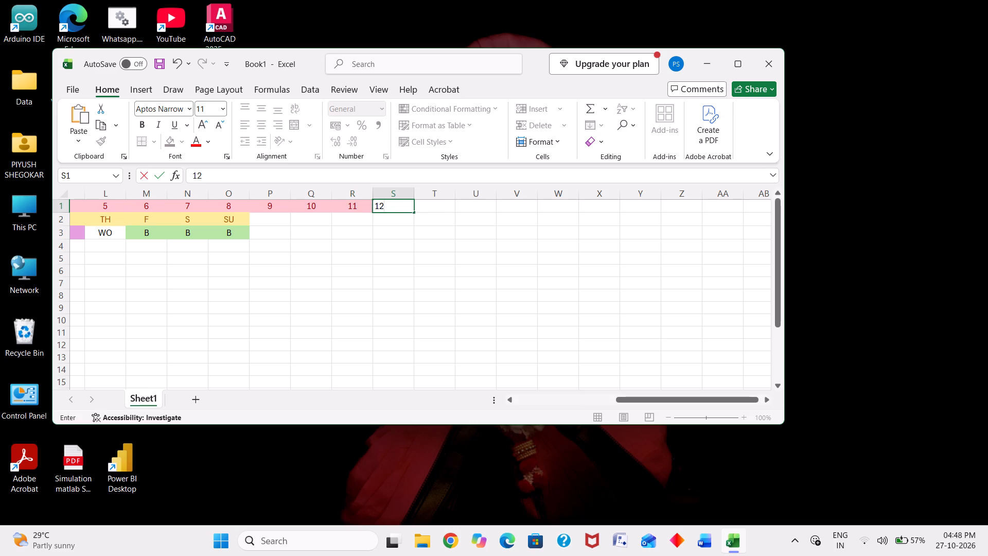
left_click(426, 209)
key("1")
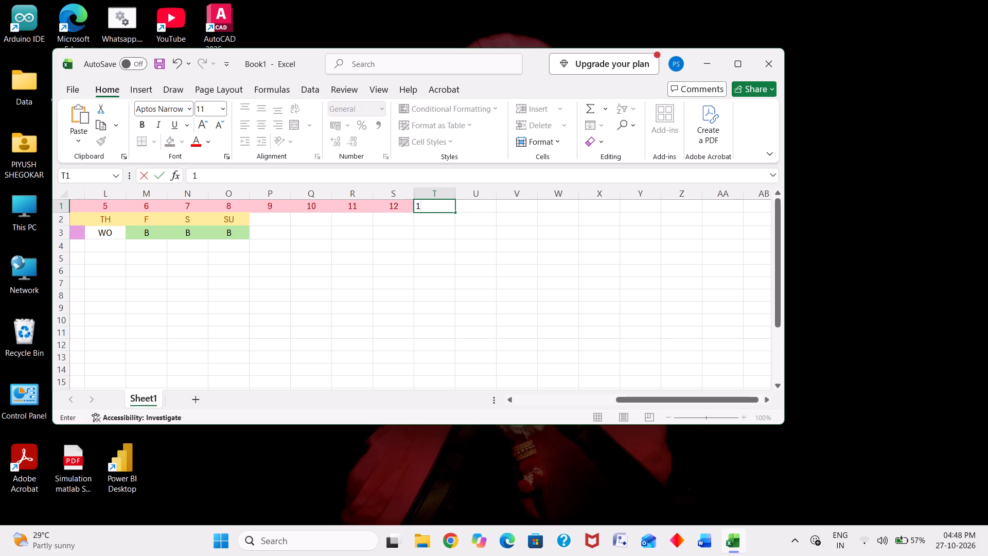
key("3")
left_click(471, 205)
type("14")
Extend the date row with the dates 15 to 21, one per cell, in V1:AB1.
left_click(513, 210)
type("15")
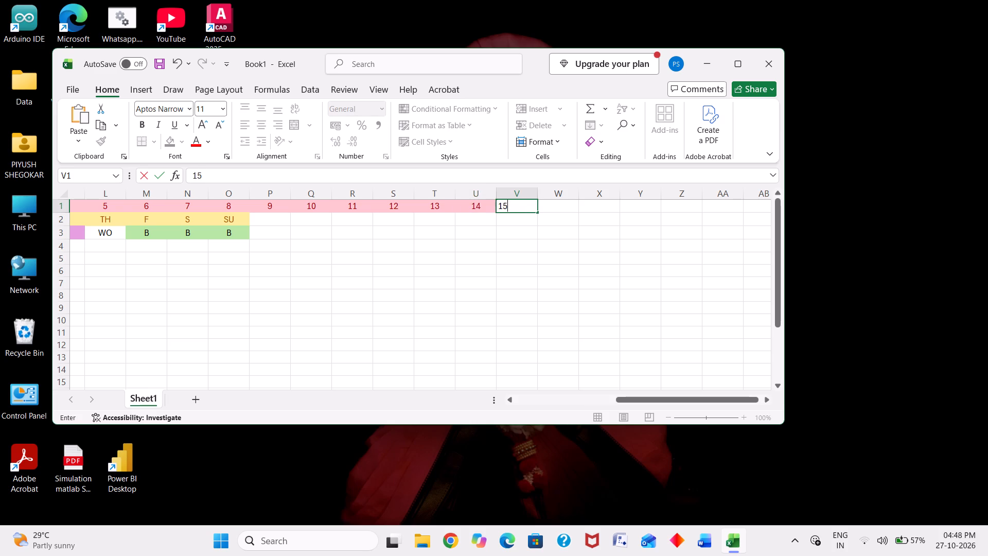
left_click(548, 205)
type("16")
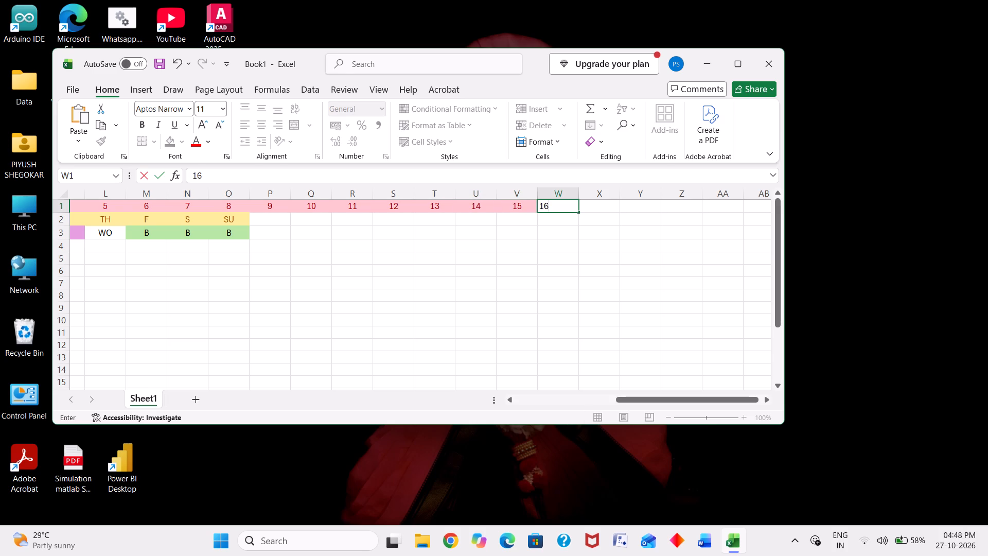
left_click(585, 205)
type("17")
left_click(628, 206)
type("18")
left_click(678, 208)
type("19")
left_click(720, 207)
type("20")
left_click(753, 205)
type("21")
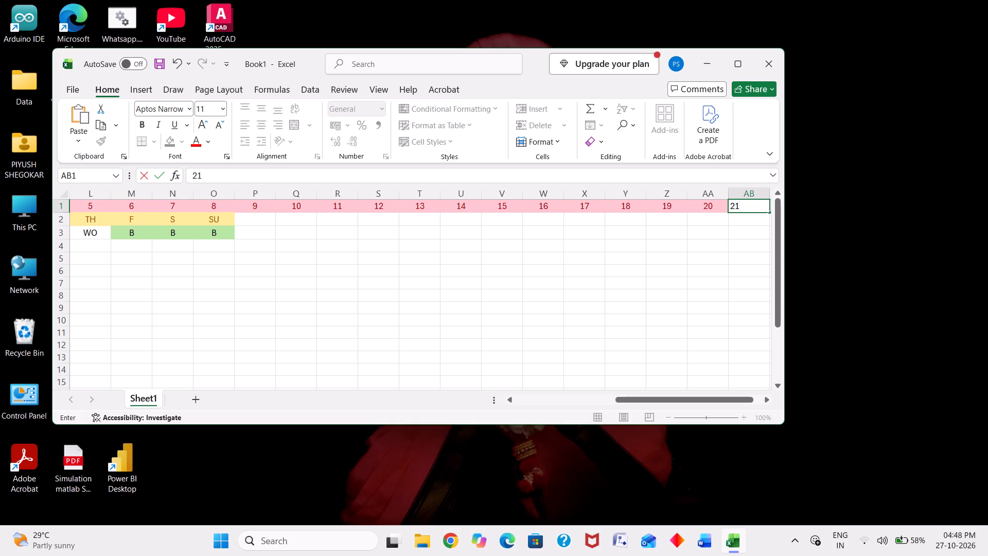
Continue the date row with the dates 22 to 26, one per cell, in AC1:AG1.
scroll(469, 241, "left", 7)
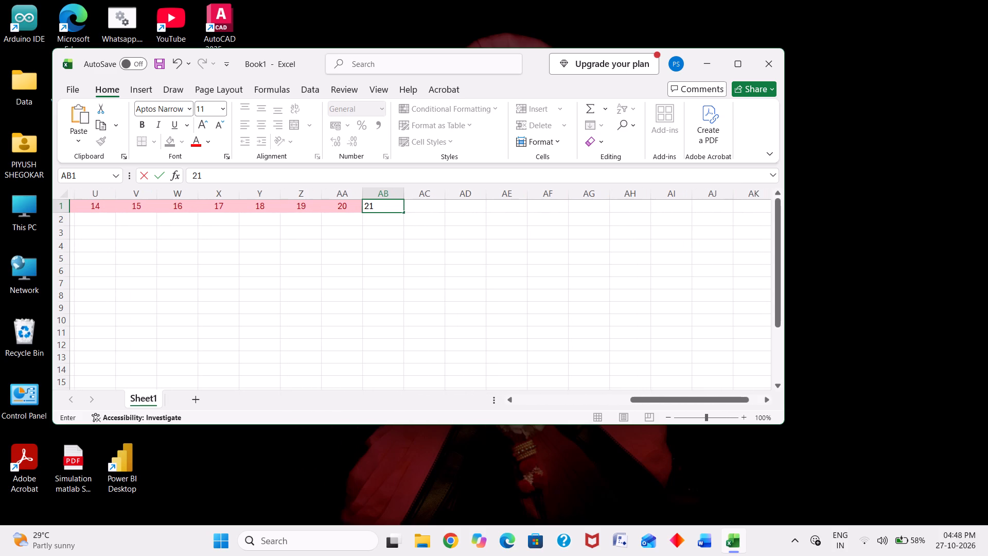
left_click(420, 210)
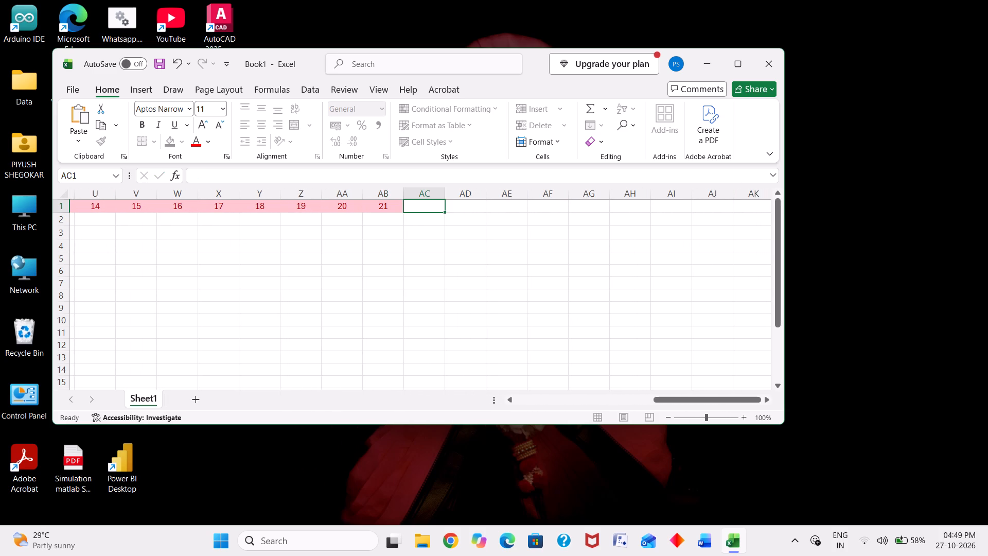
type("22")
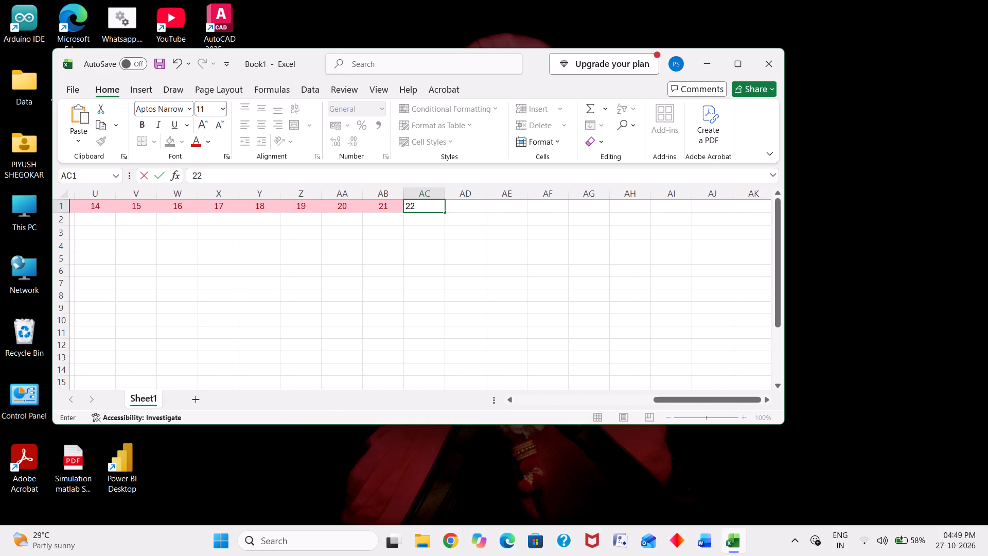
left_click(457, 203)
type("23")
left_click(506, 203)
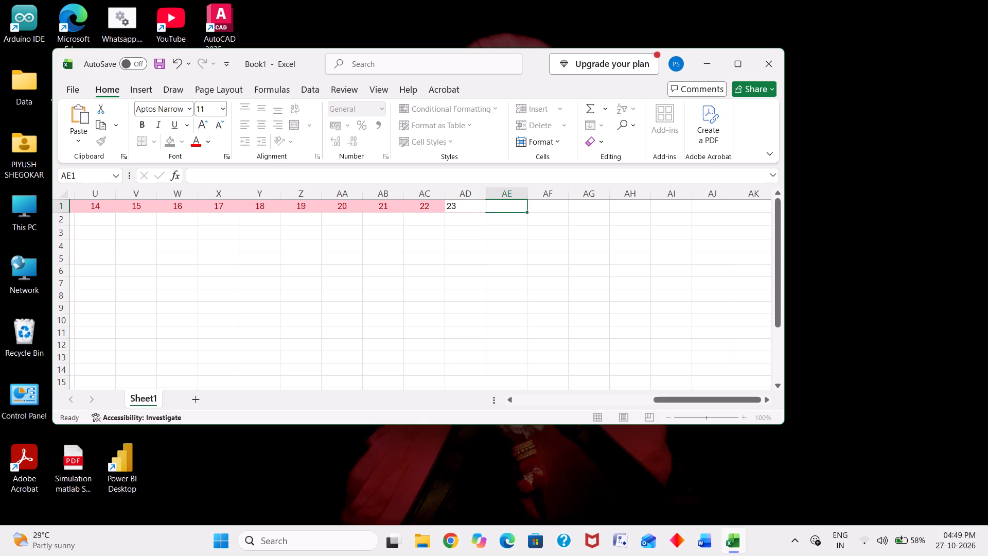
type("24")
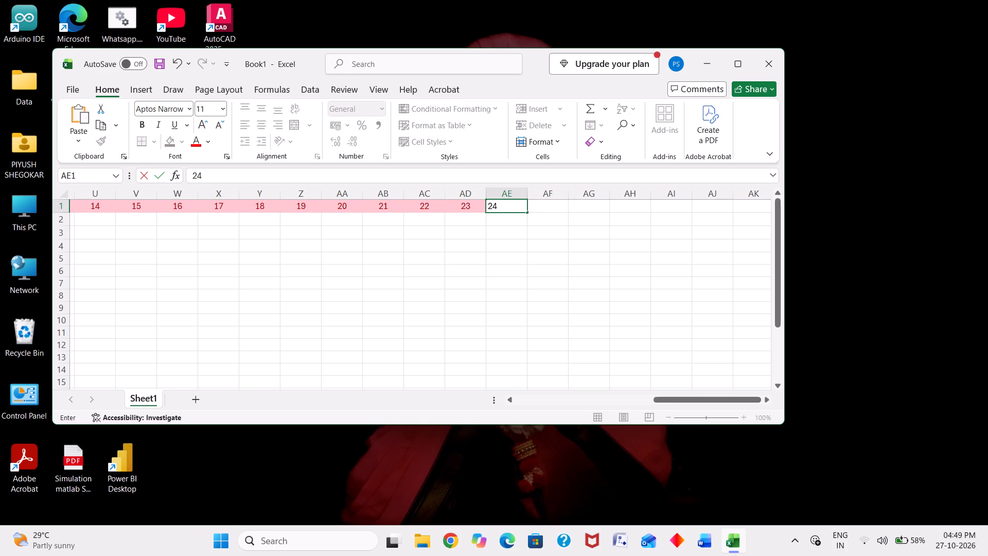
left_click(542, 208)
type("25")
left_click(593, 213)
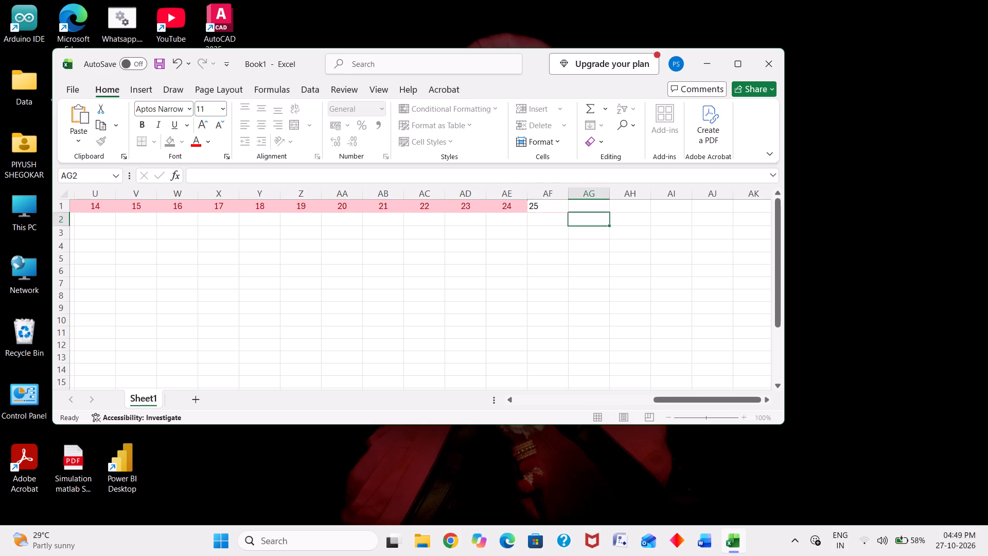
left_click(585, 206)
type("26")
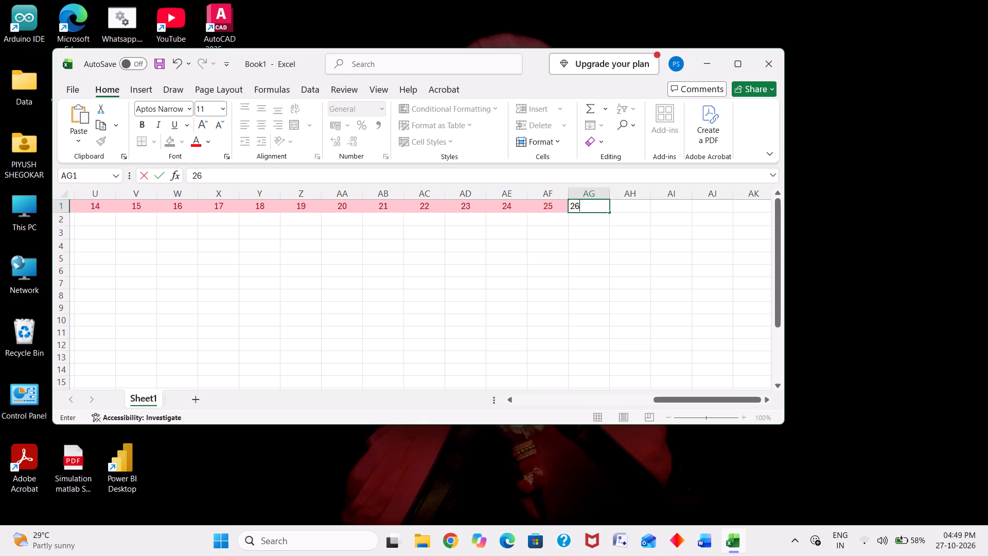
Complete the date row with the dates 27 to 30, one per cell, in AH1:AK1.
left_click(628, 209)
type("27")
left_click(668, 209)
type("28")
left_click(712, 204)
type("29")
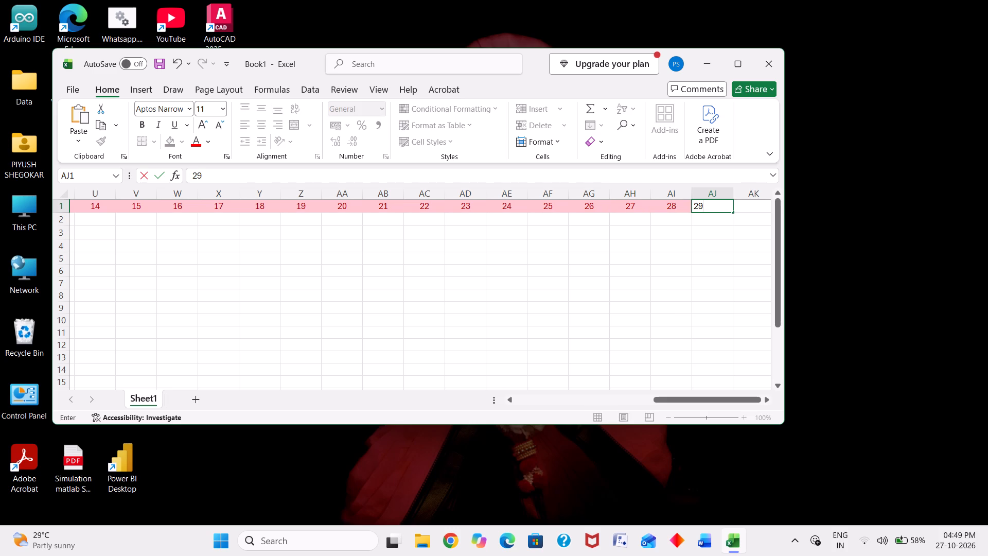
left_click(741, 203)
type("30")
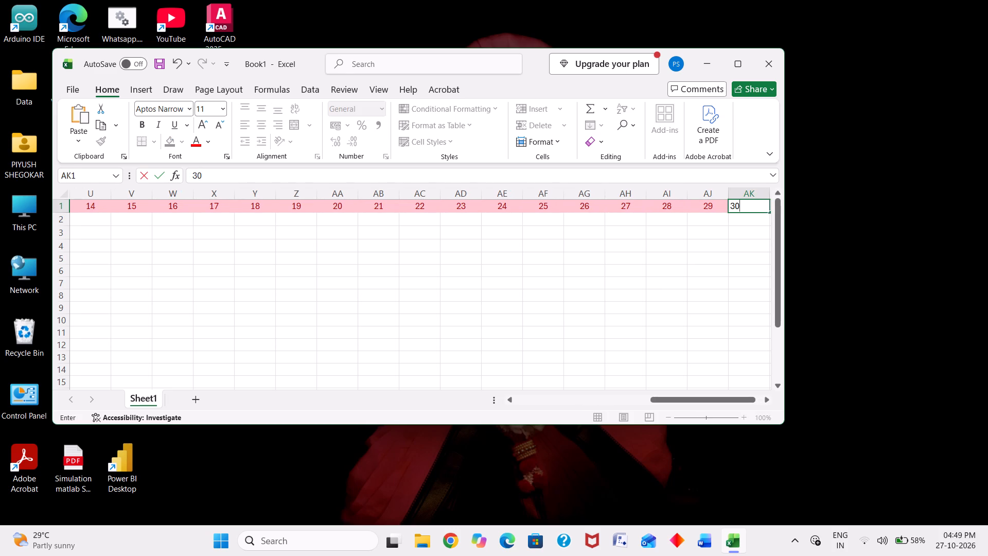
scroll(635, 224, "left", 1)
left_click(635, 224)
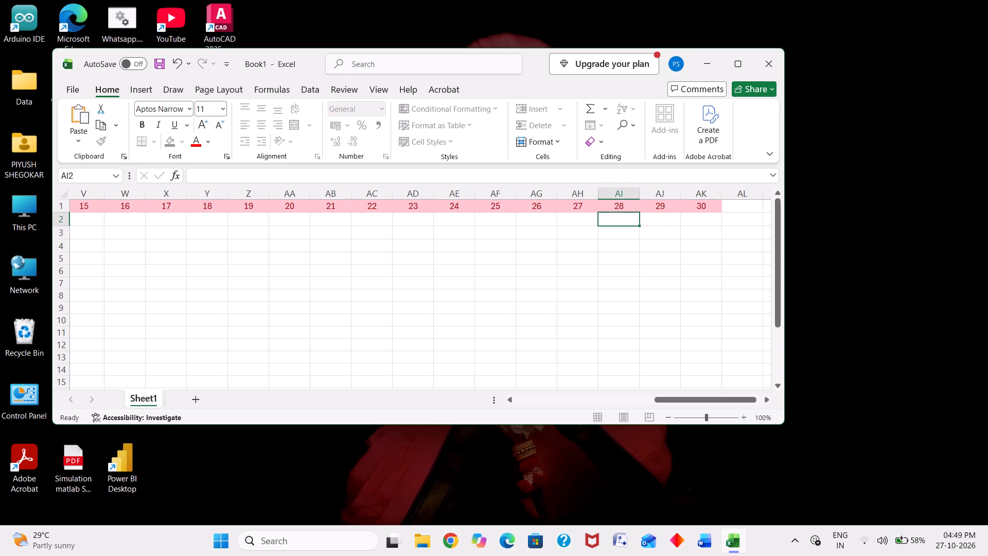
Enter the weekdays M, T, W and TH in P2:S2, under the dates 9 to 12.
scroll(523, 238, "right", 2)
scroll(523, 238, "left", 1)
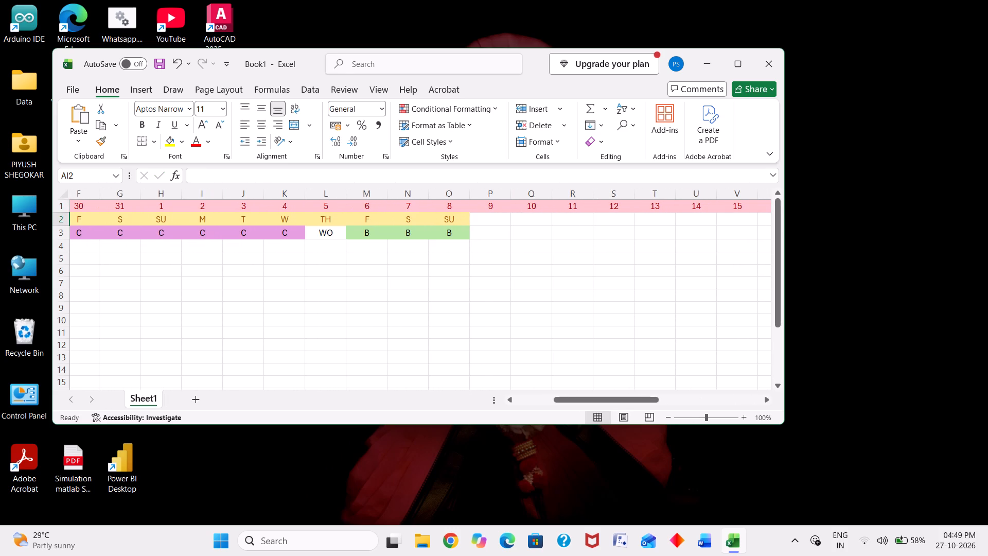
left_click(488, 226)
left_click(494, 219)
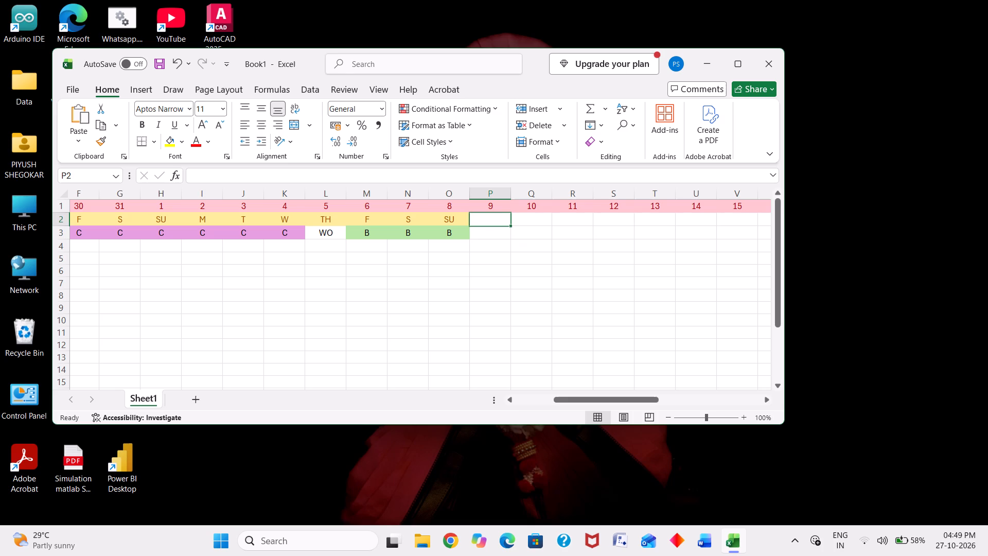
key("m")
left_click(522, 220)
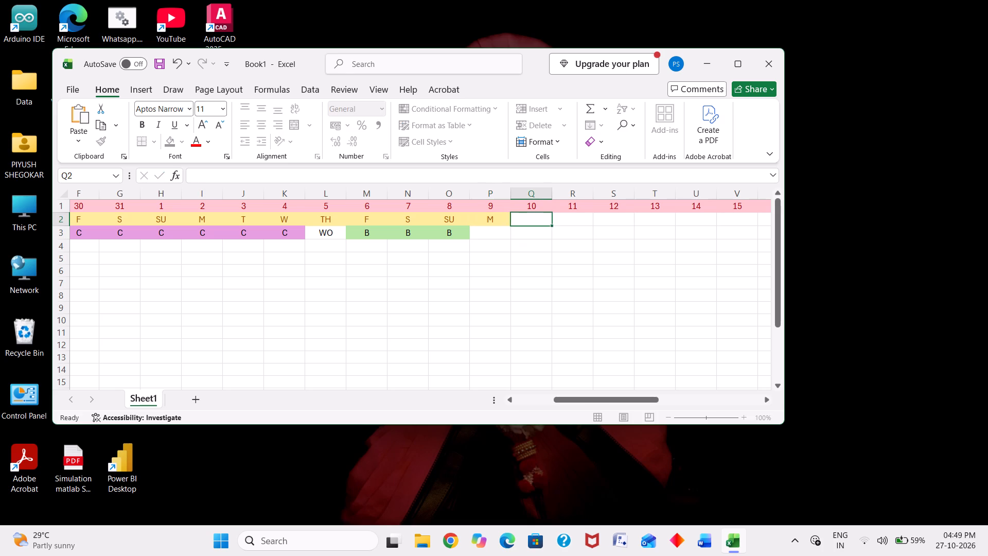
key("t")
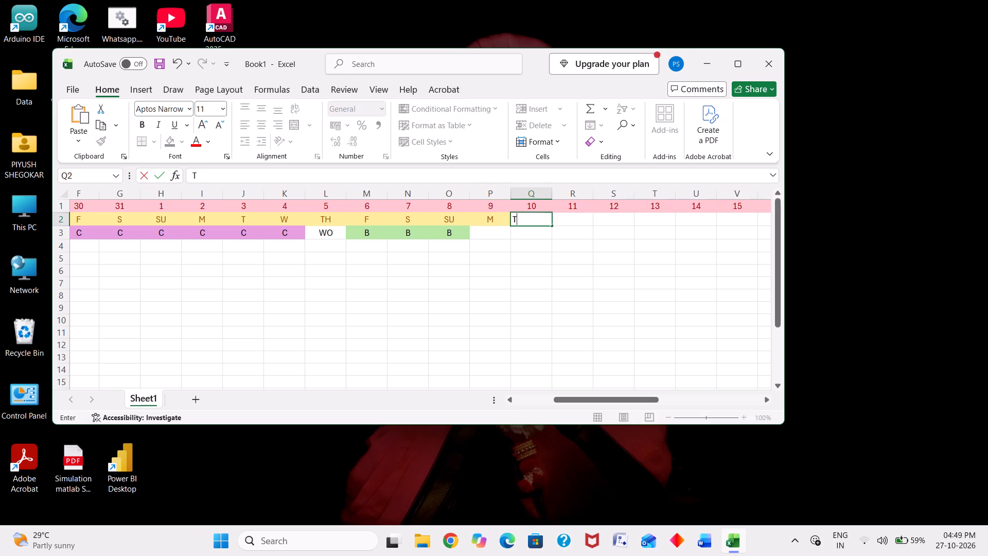
left_click(557, 221)
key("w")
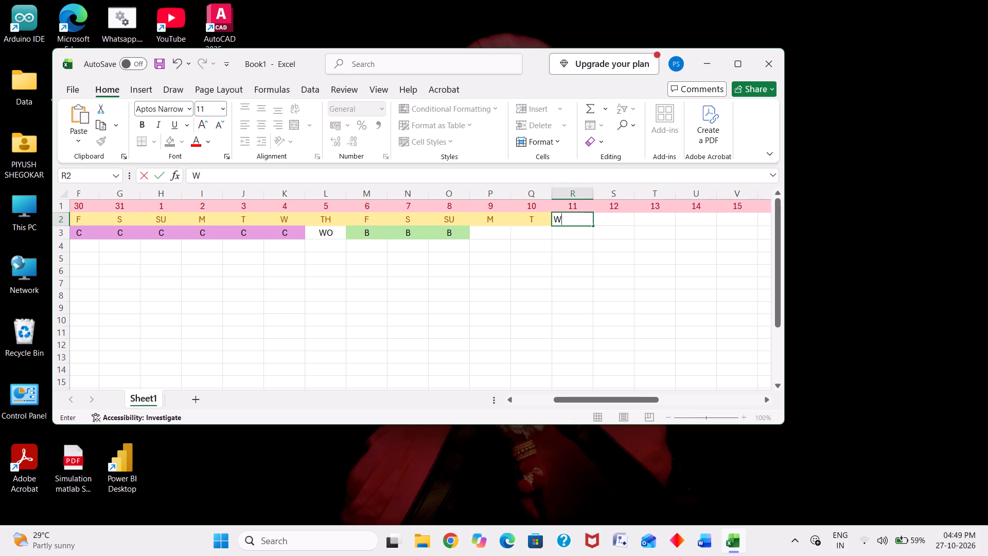
left_click(610, 214)
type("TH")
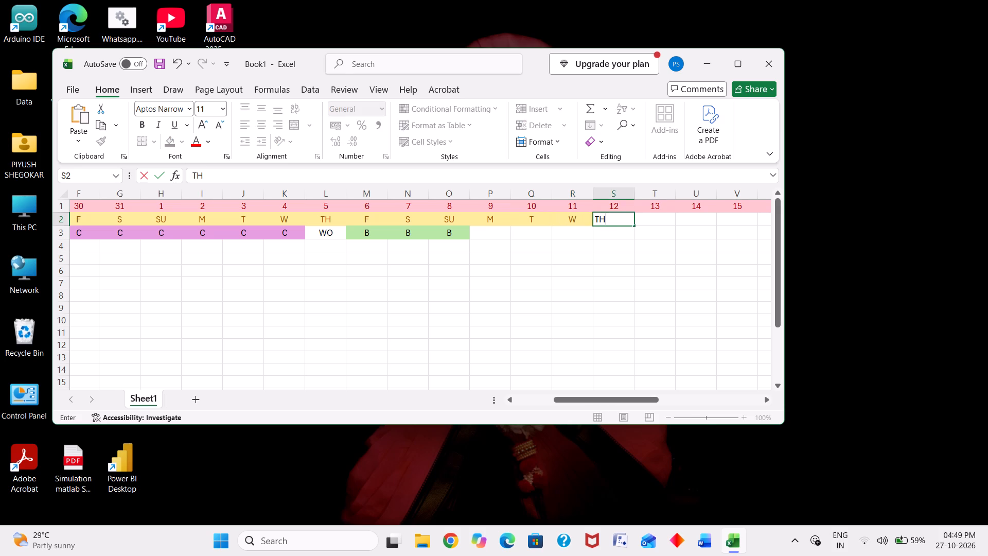
Enter the weekdays F, S and SU in T2:V2, under the dates 13 to 15.
left_click(659, 220)
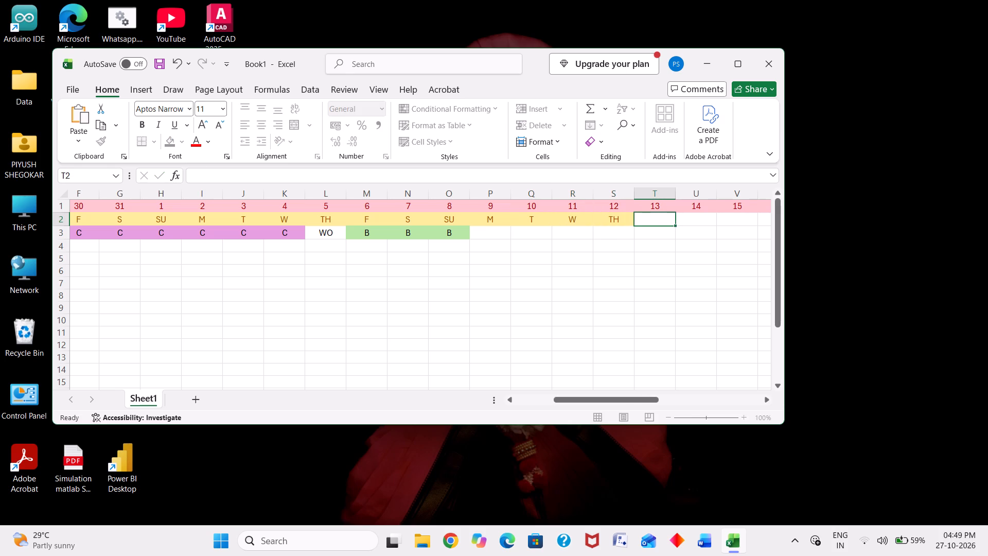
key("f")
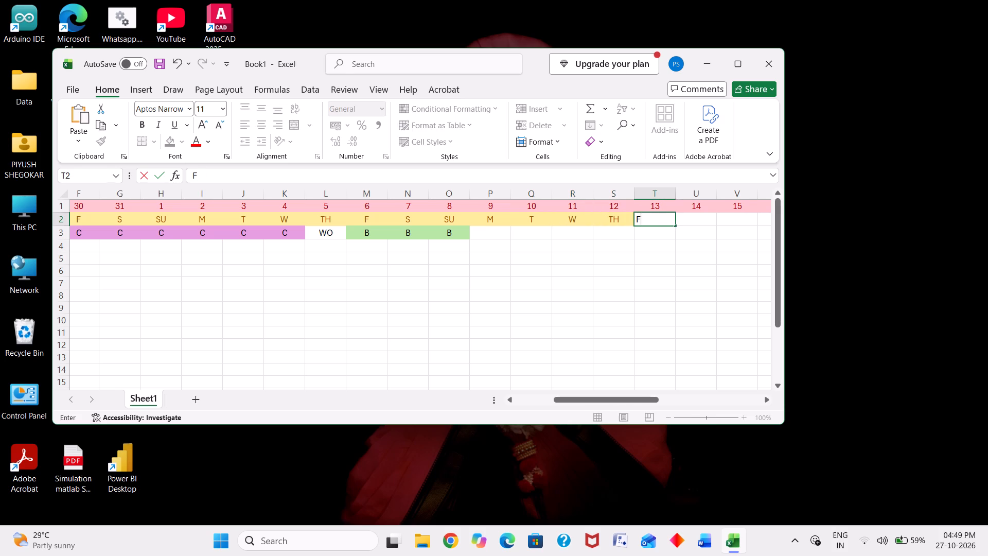
left_click(685, 220)
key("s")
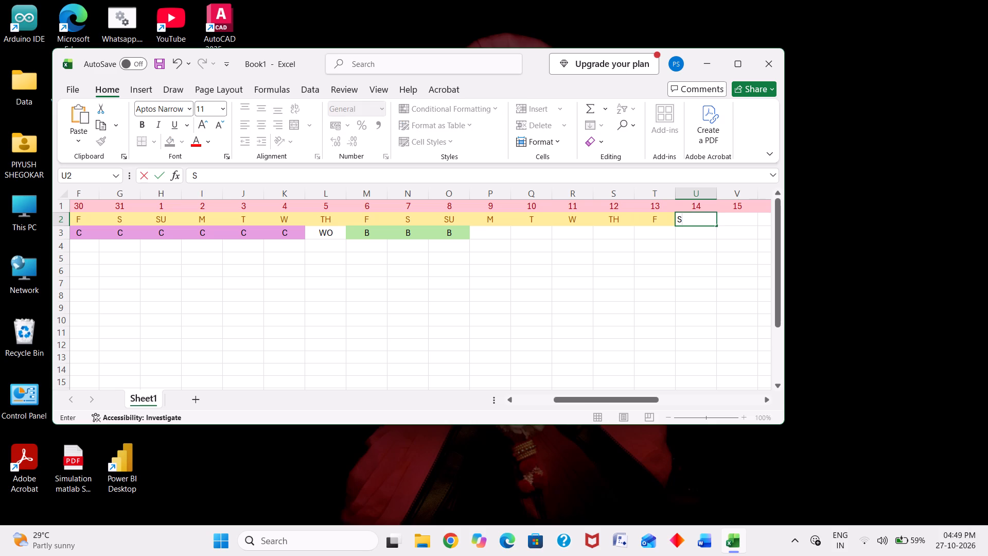
left_click(732, 217)
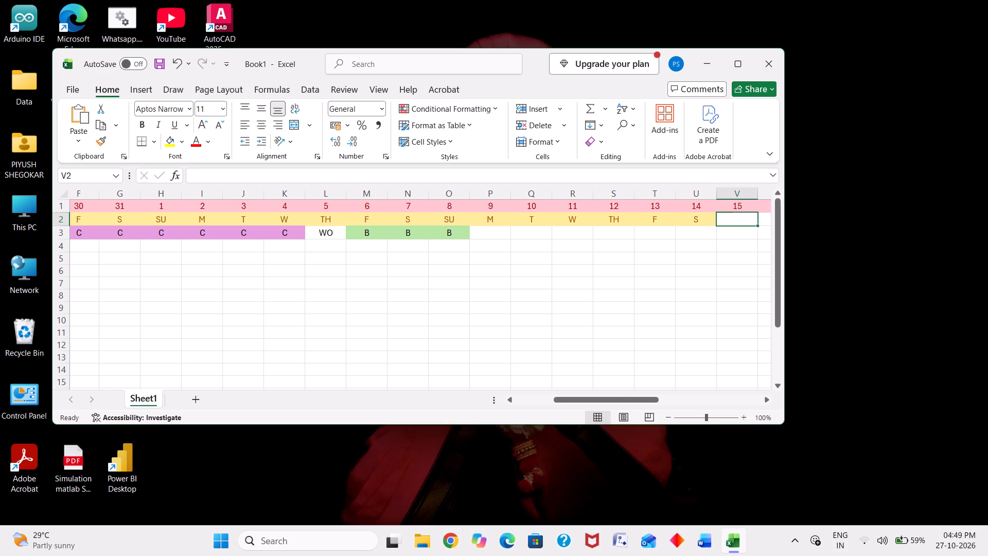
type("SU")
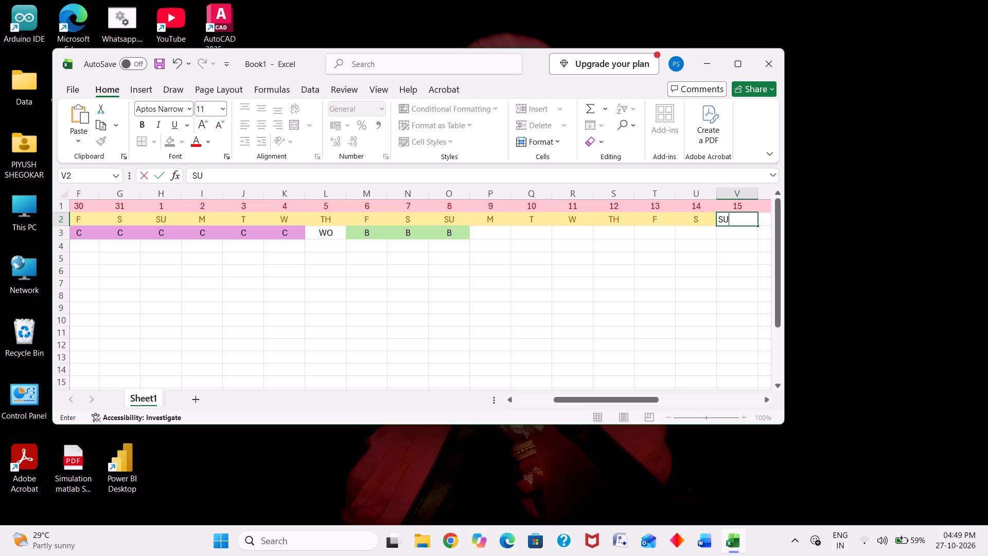
scroll(732, 217, "left", 7)
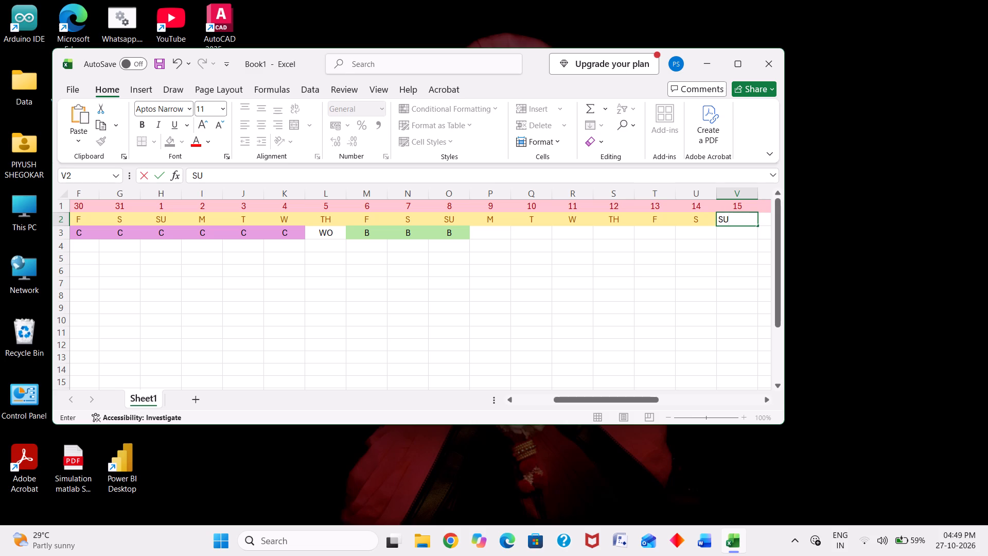
left_click(624, 274)
Enter the weekdays M, T, W and TH in W2:Z2, under the dates 16 to 19.
scroll(624, 274, "left", 7)
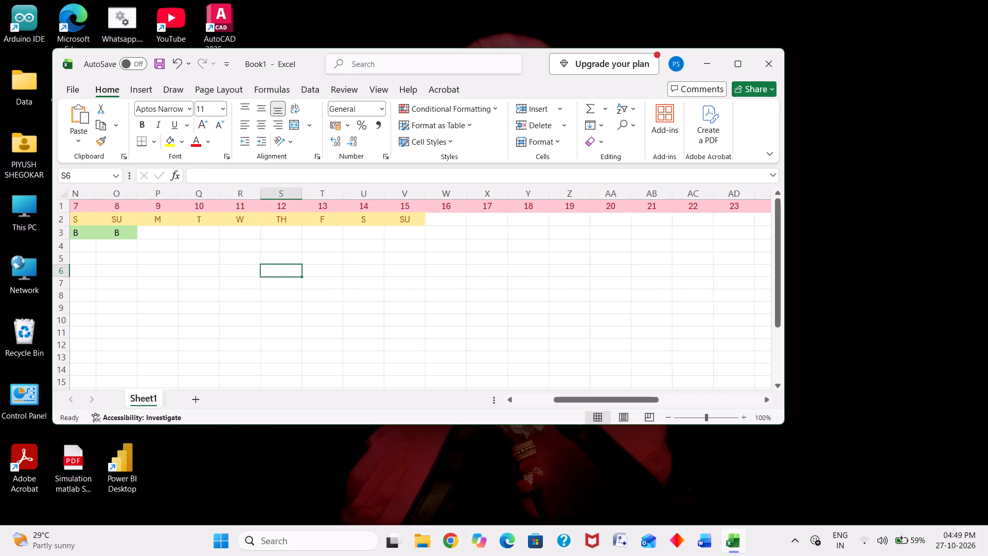
scroll(479, 258, "left", 3)
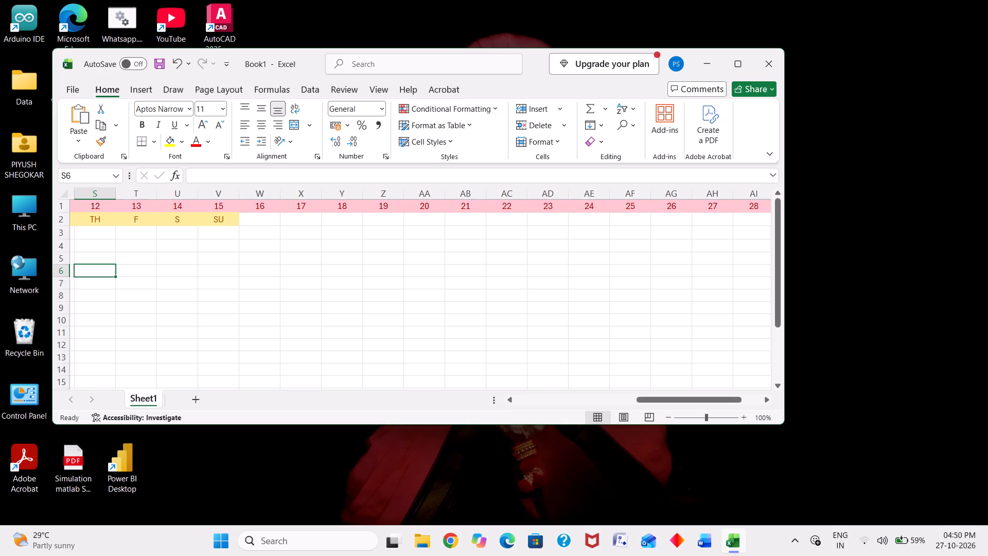
left_click(257, 222)
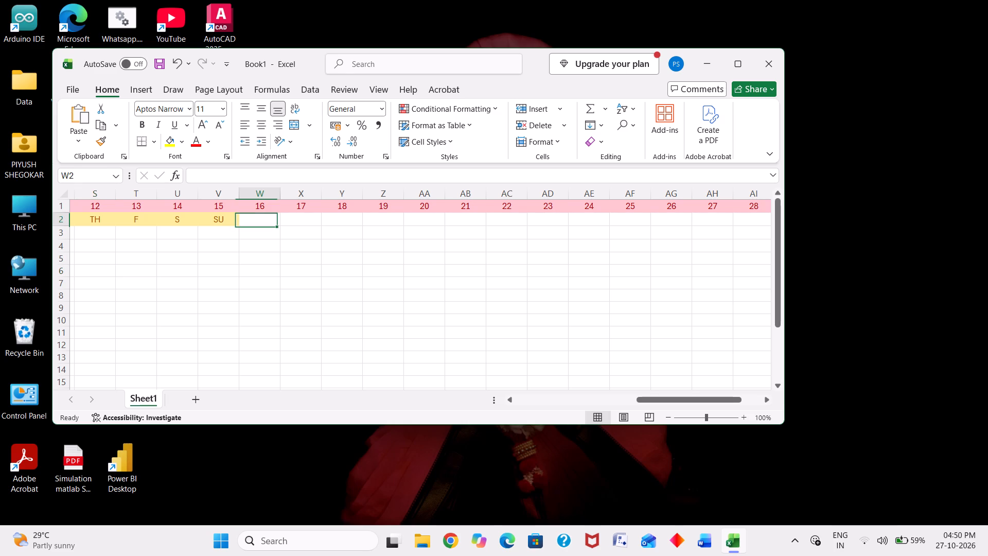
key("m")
left_click(292, 219)
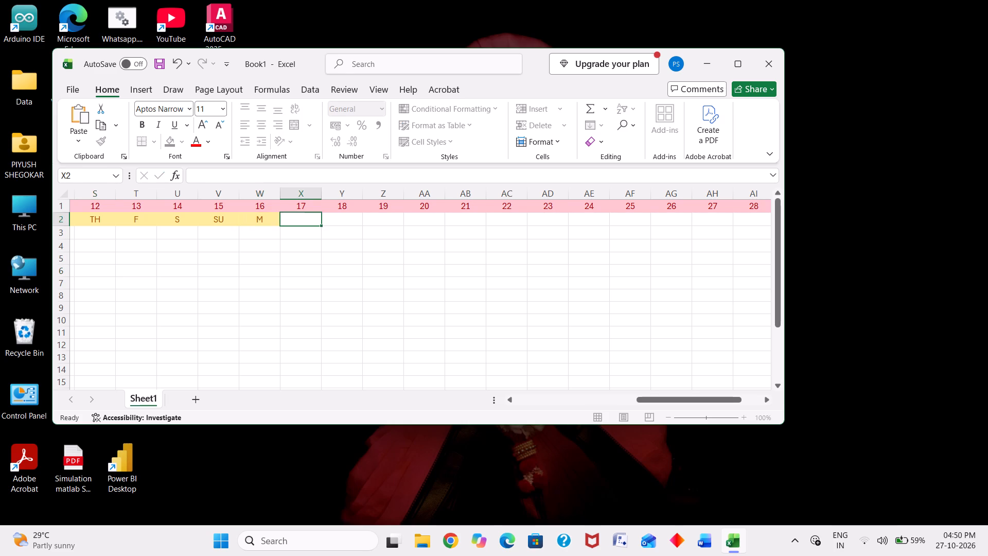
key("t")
left_click(330, 220)
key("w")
left_click(395, 222)
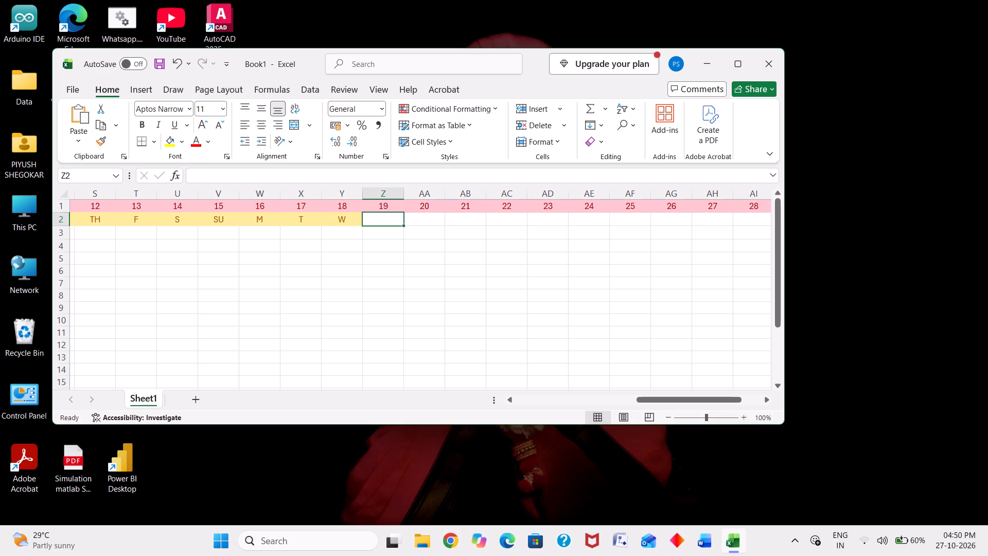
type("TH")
Enter the weekdays F, S and SU in AA2:AC2, under the dates 20 to 22.
left_click(414, 222)
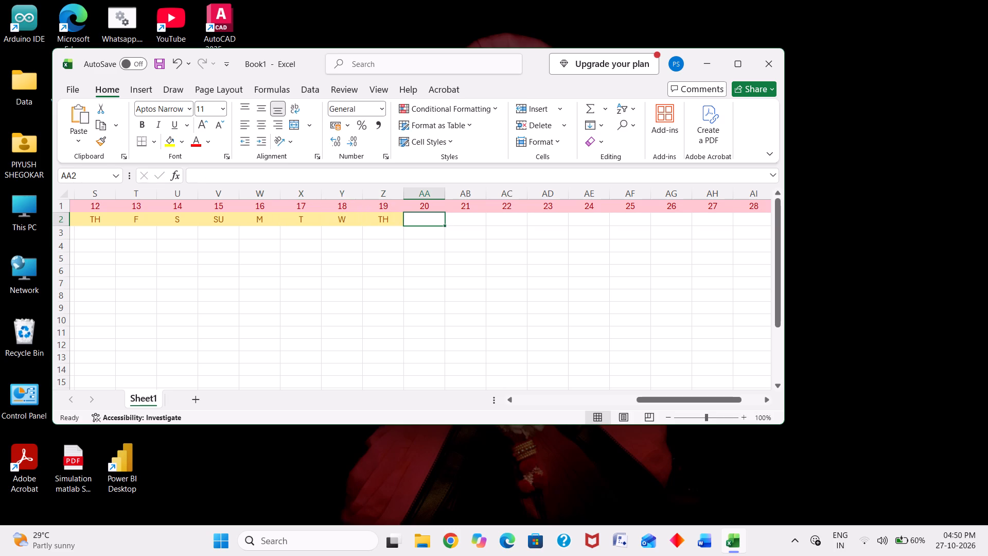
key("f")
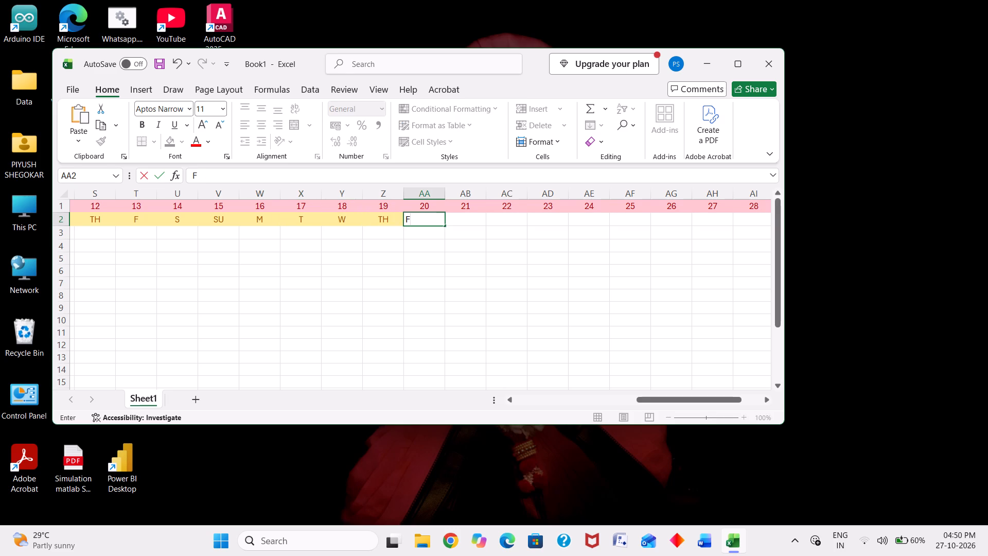
left_click(460, 223)
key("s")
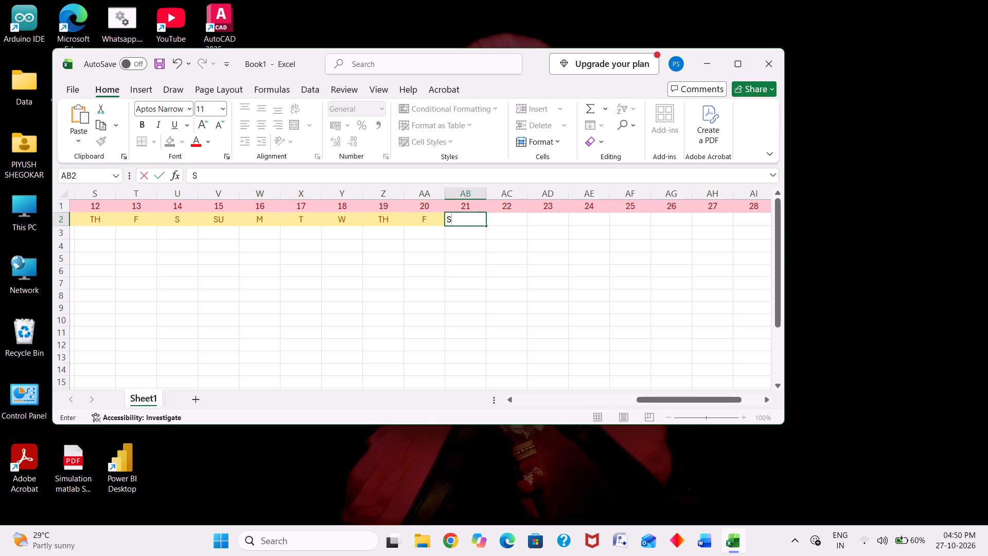
left_click(496, 221)
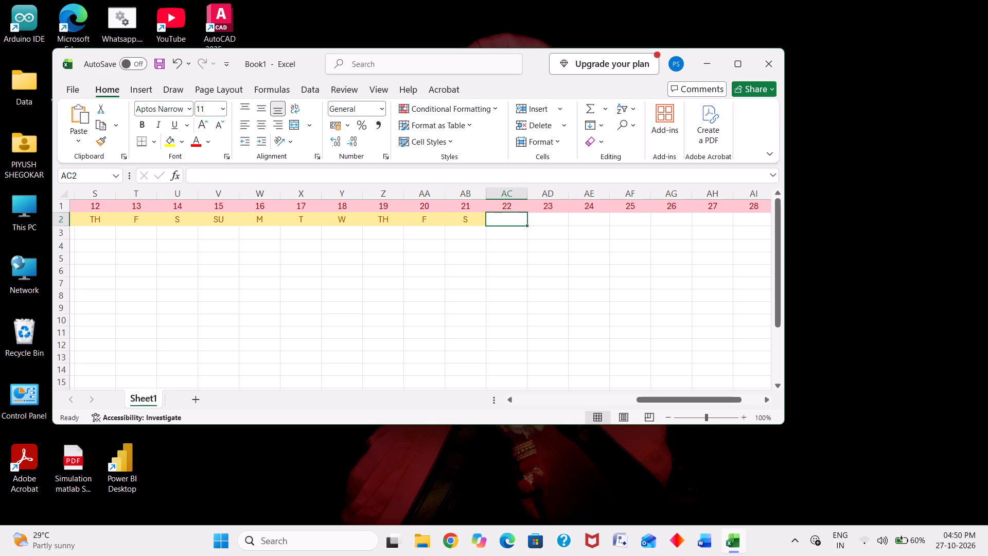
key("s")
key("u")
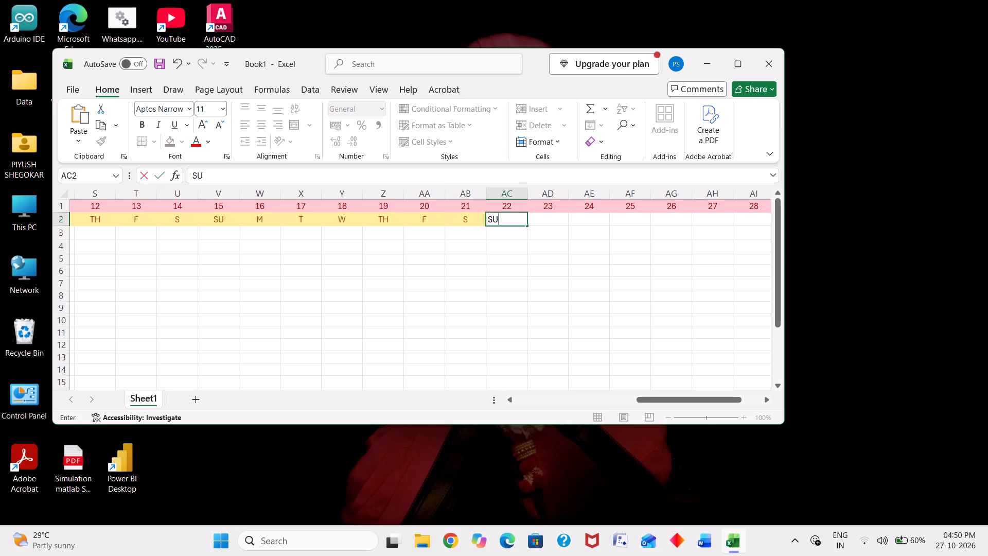
Enter the weekdays M, T, W and TH in AD2:AG2, under the dates 23 to 26.
left_click(548, 223)
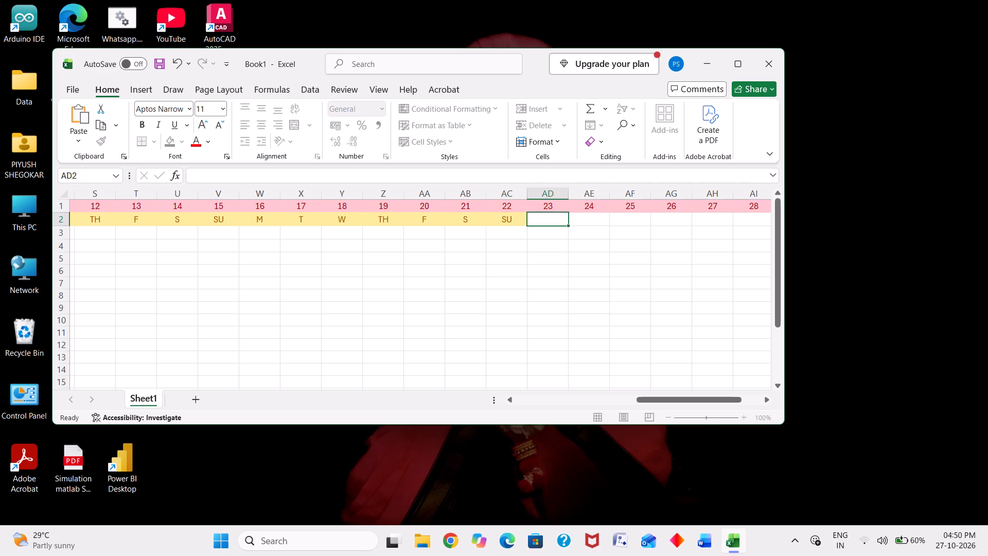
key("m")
left_click(574, 222)
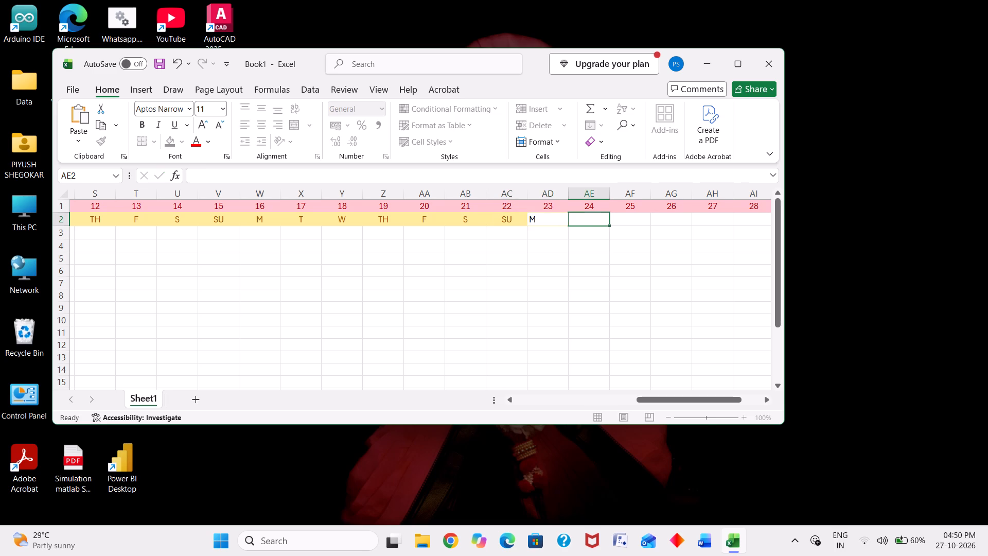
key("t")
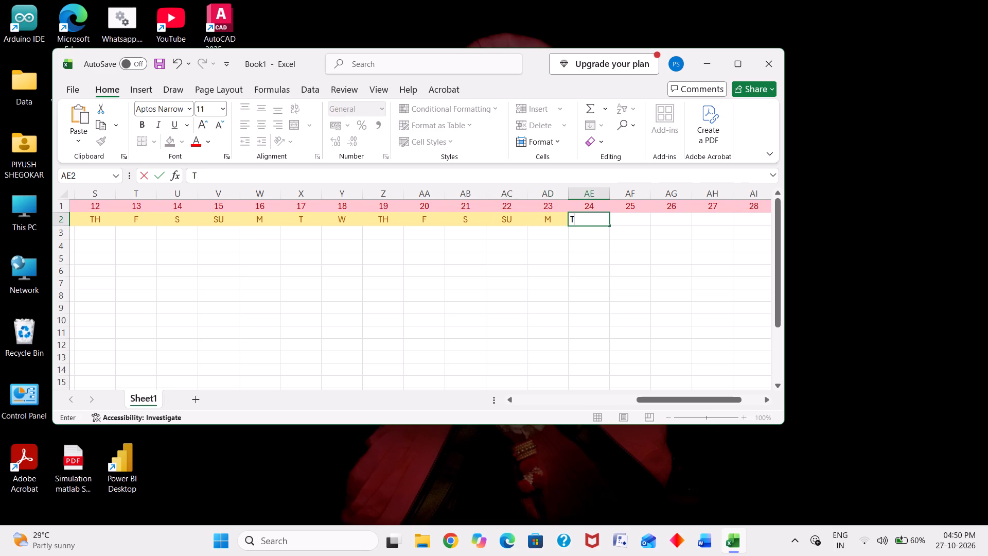
left_click(629, 219)
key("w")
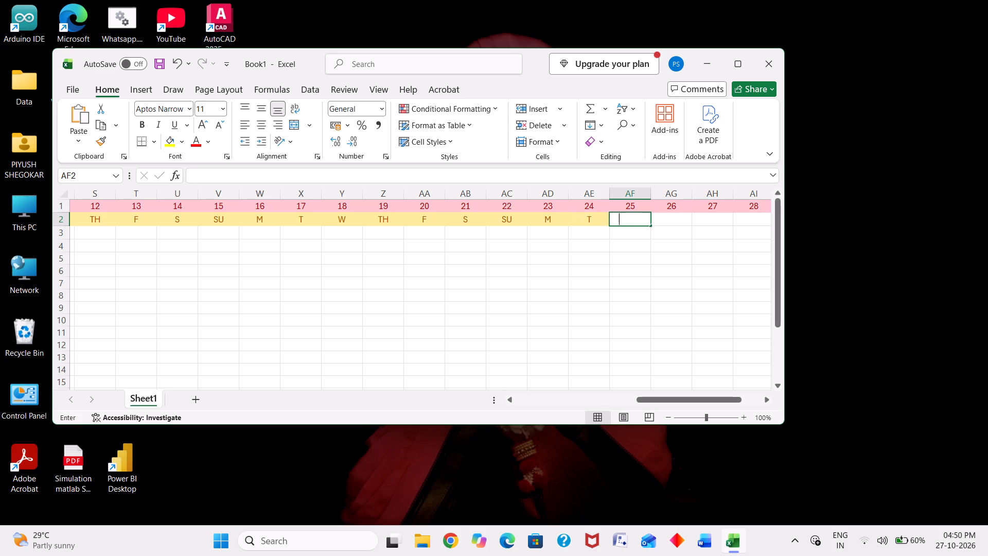
left_click(659, 221)
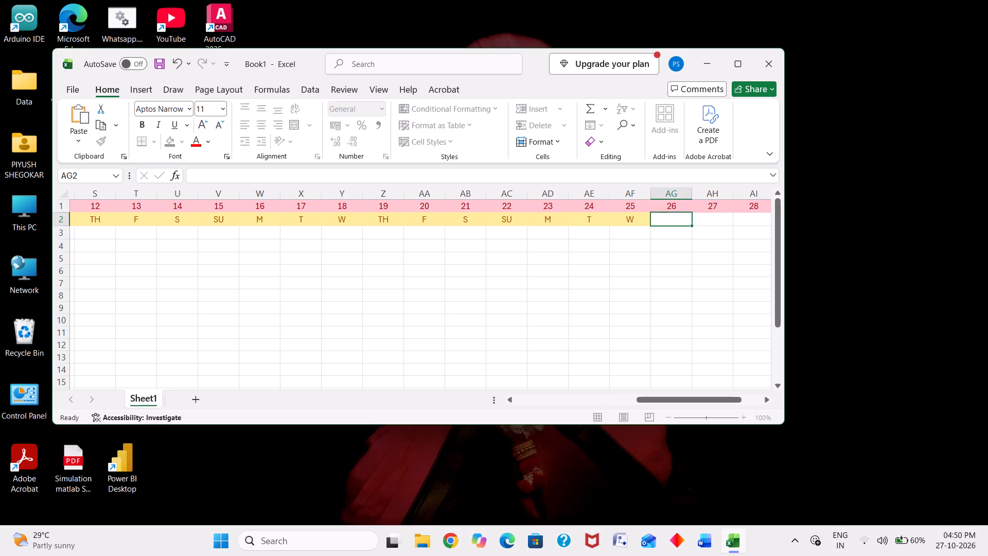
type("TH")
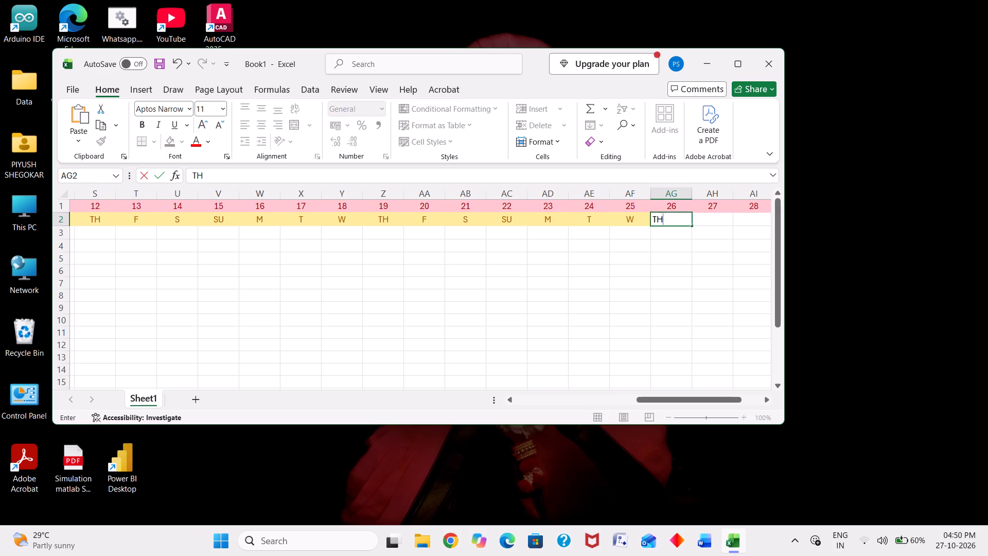
Complete the weekday row with F, S, SU and M in AH2:AK2, under the dates 27 to 30.
left_click(697, 222)
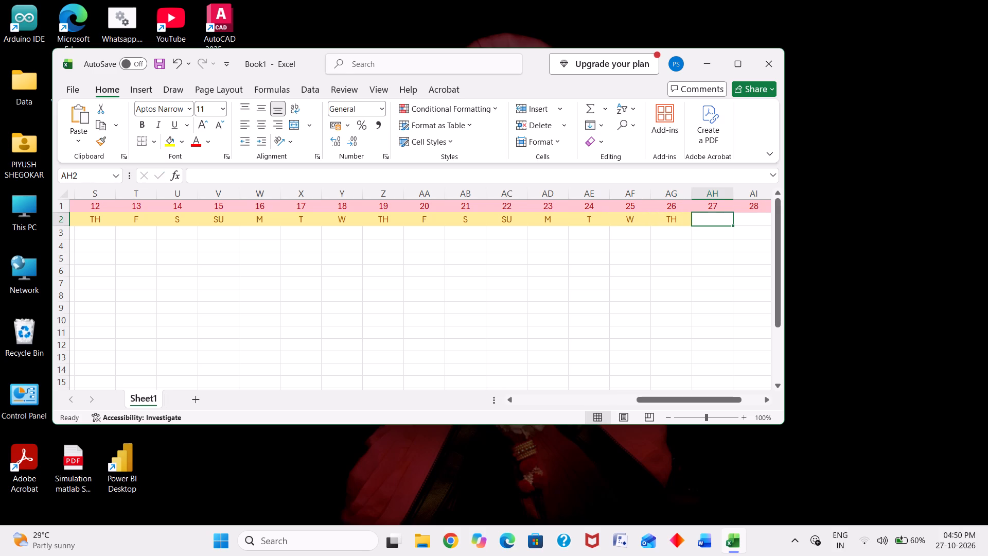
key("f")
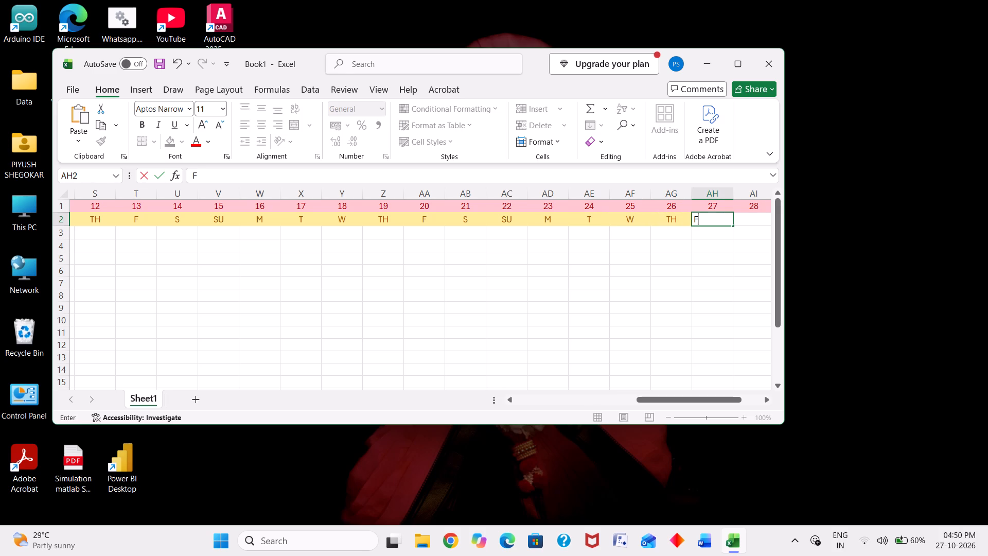
left_click(752, 224)
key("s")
scroll(752, 224, "left", 2)
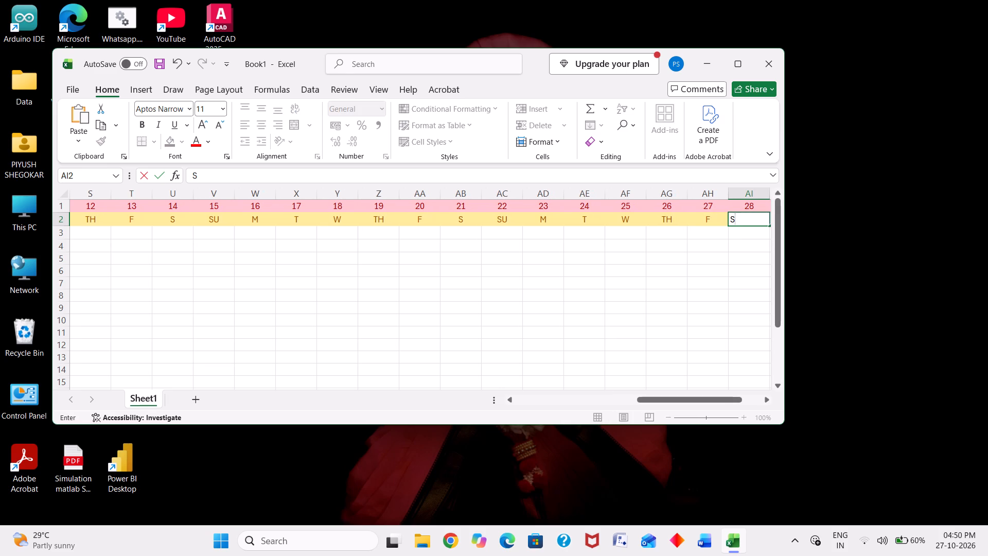
left_click(728, 247)
scroll(728, 247, "left", 2)
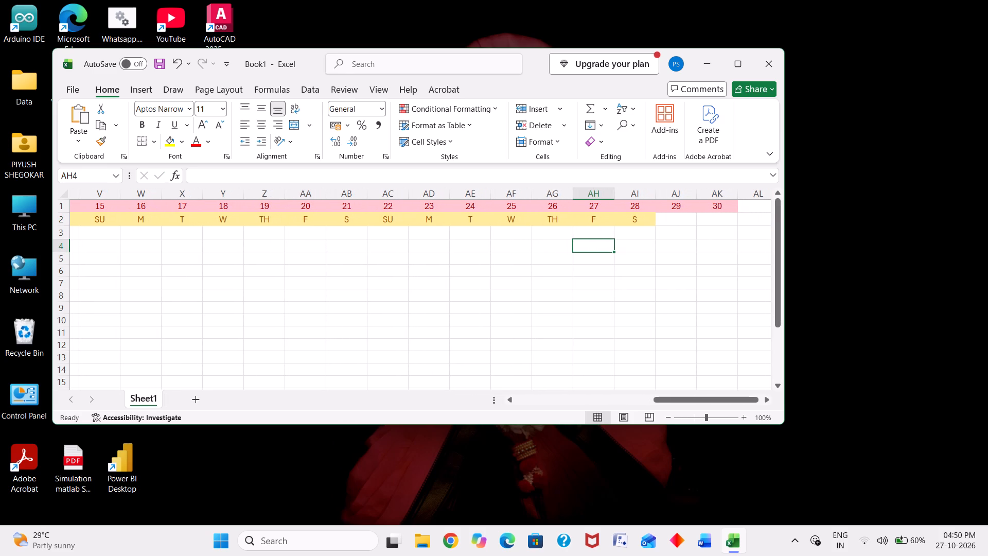
scroll(722, 248, "left", 2)
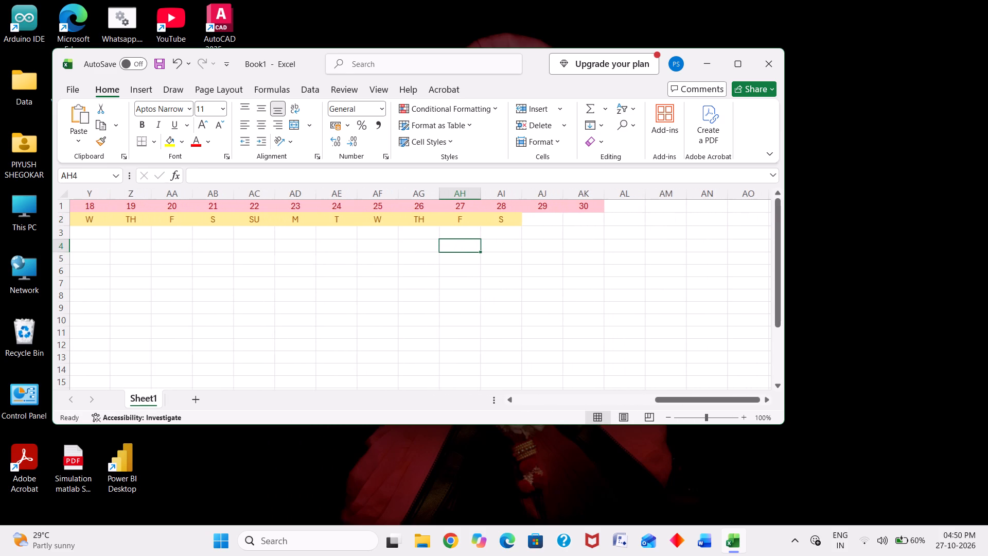
left_click(540, 222)
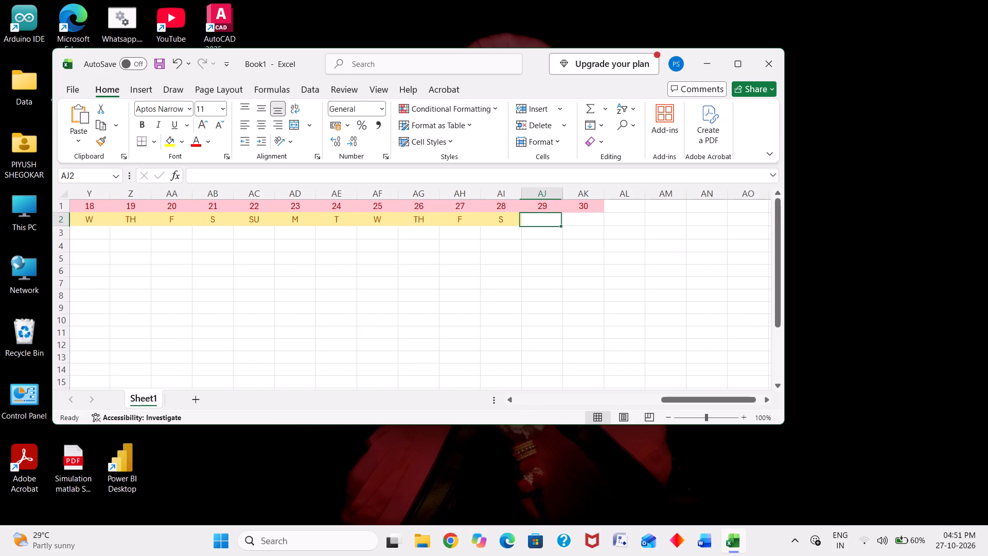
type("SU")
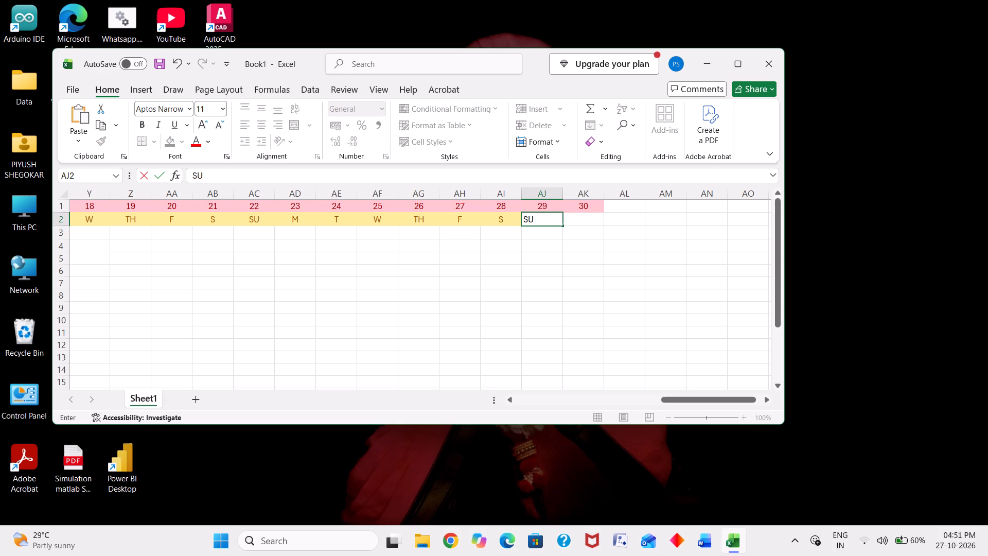
left_click(575, 220)
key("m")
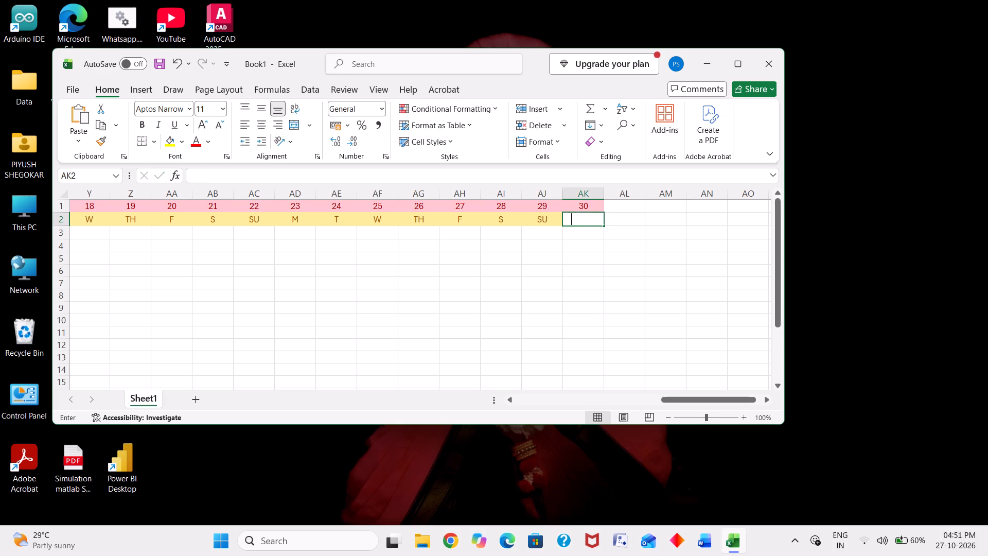
left_click(618, 258)
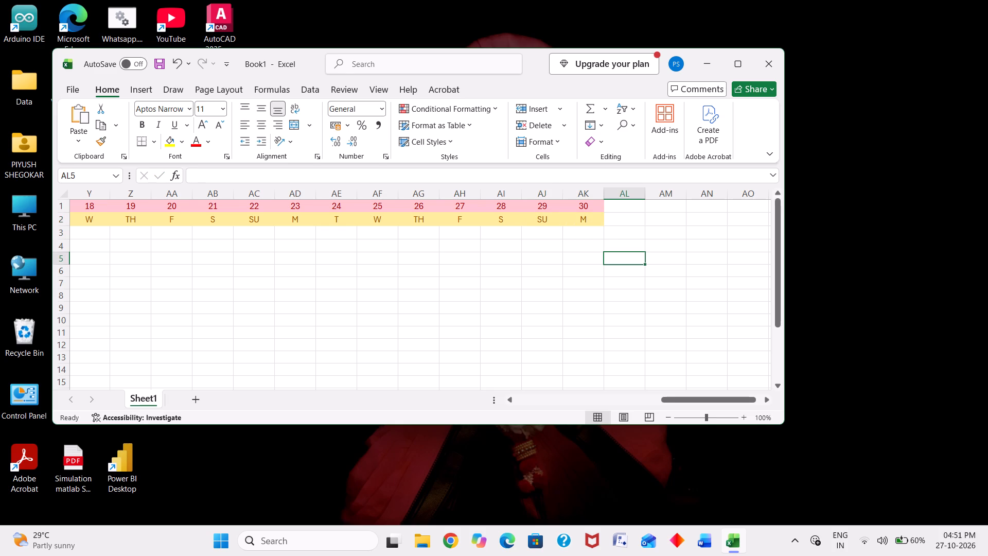
Enter the code B in P3, Q3 and R3, under the dates 9 to 11.
scroll(455, 270, "right", 3)
scroll(455, 270, "left", 2)
scroll(455, 270, "right", 1)
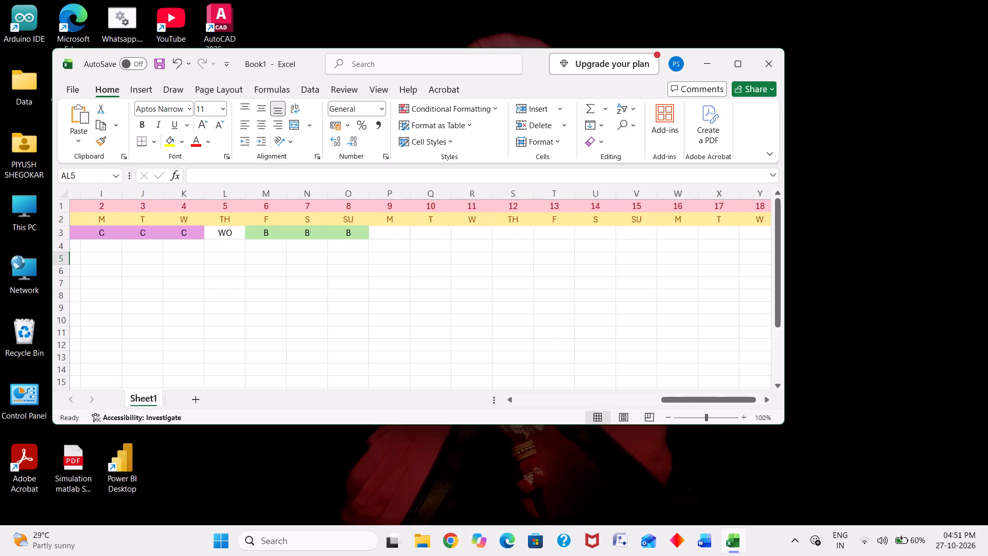
scroll(455, 270, "right", 1)
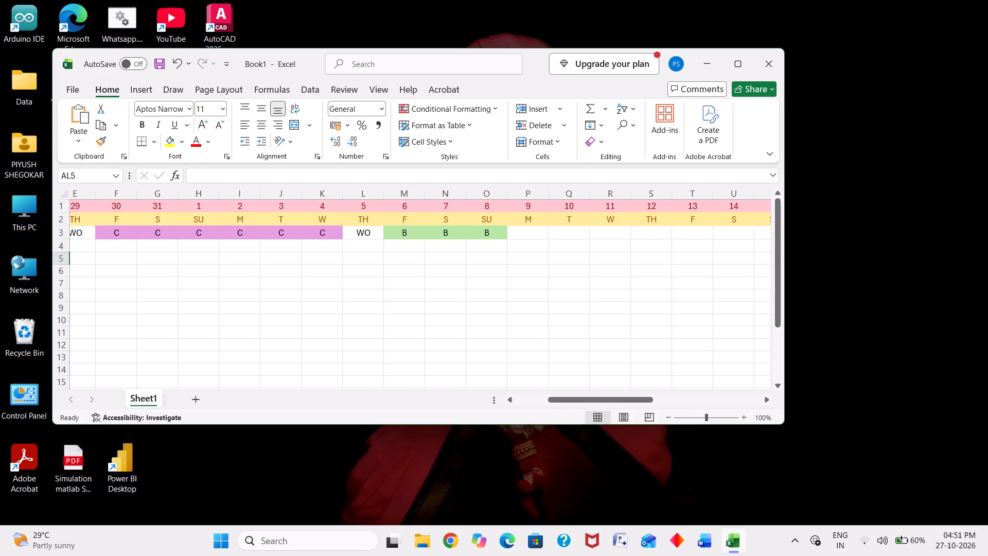
left_click(536, 236)
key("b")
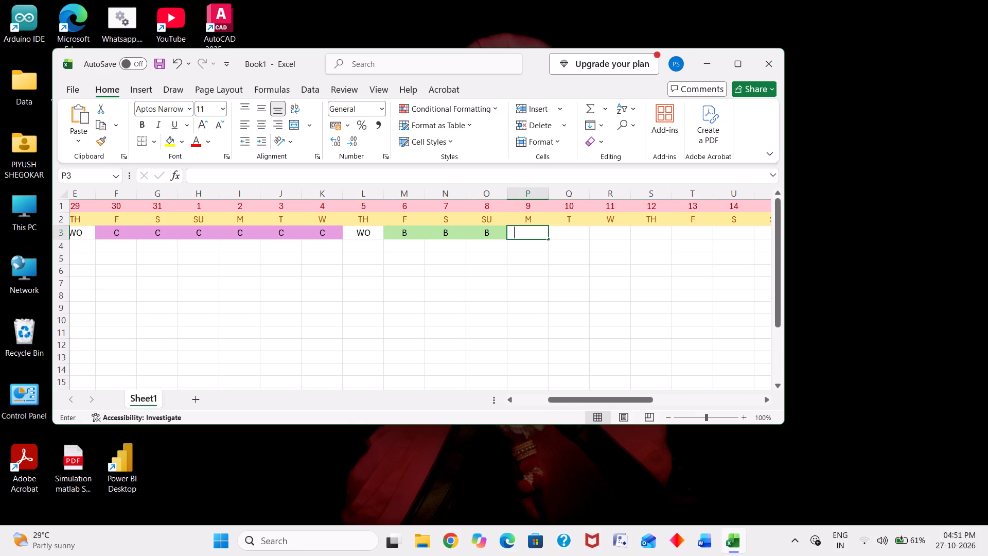
left_click(583, 236)
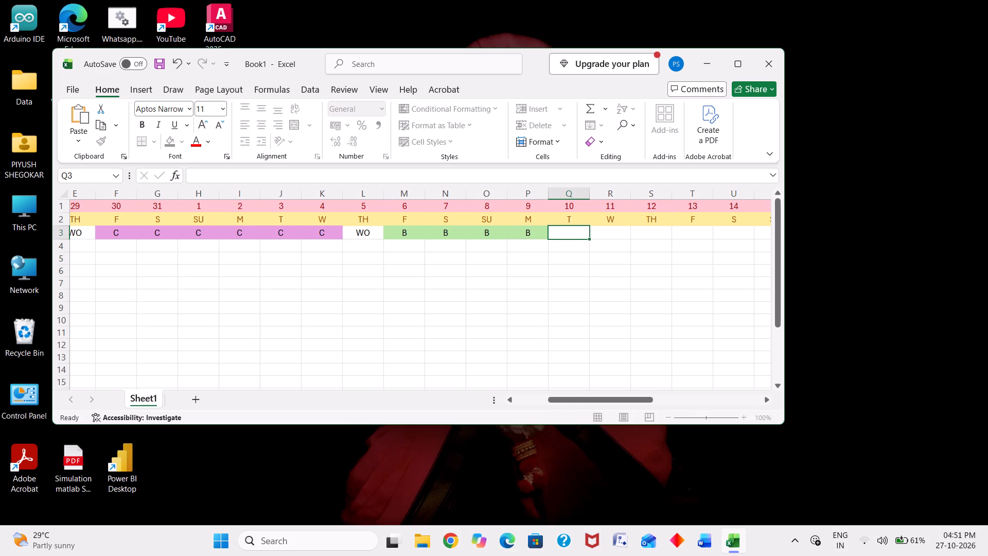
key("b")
left_click(594, 236)
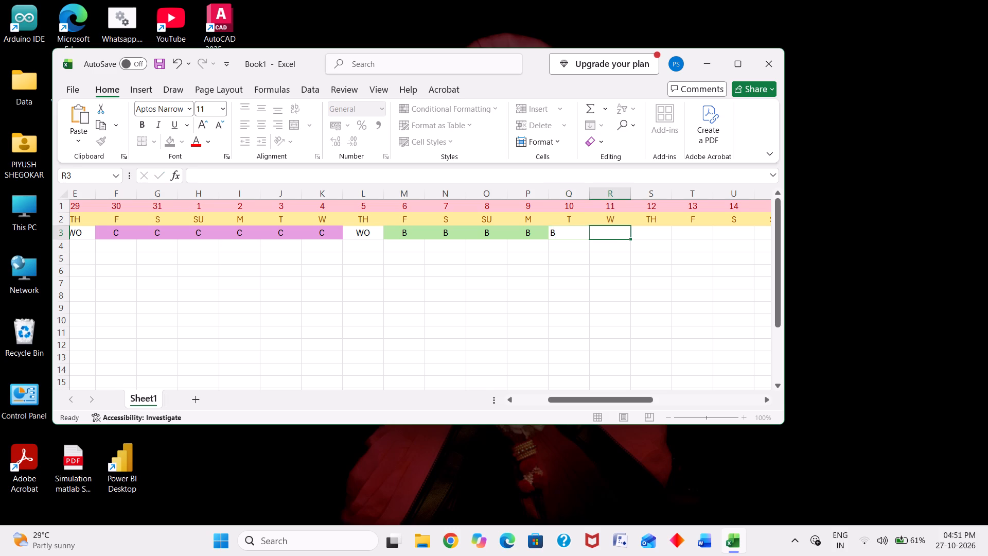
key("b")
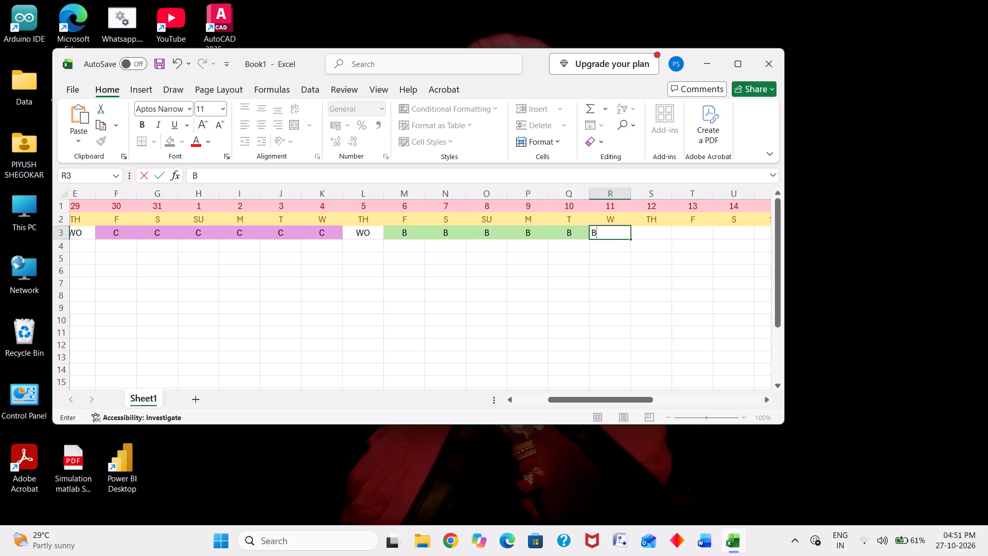
Copy the WO code from L3 into S3, under the date 12.
left_click(653, 231)
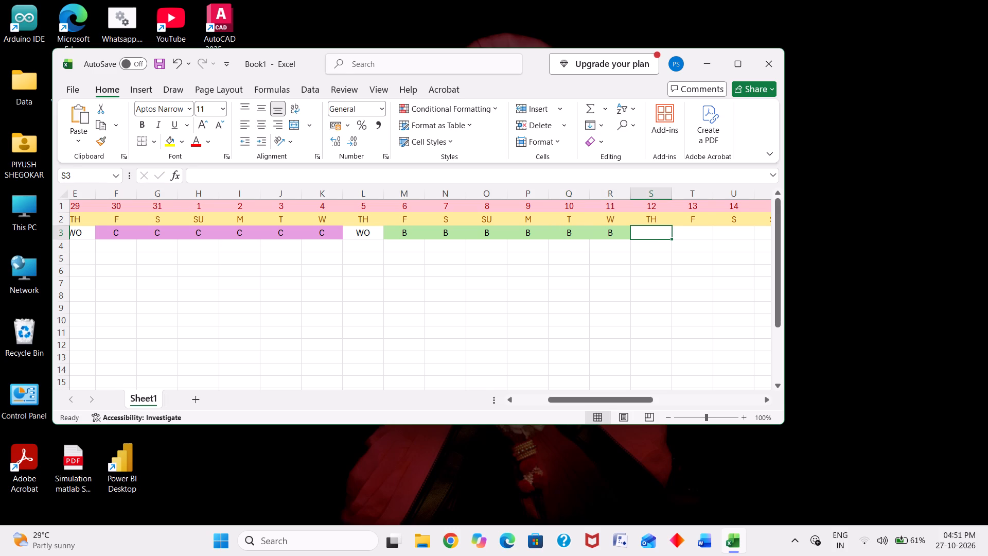
left_click(357, 234)
key("ctrl+c")
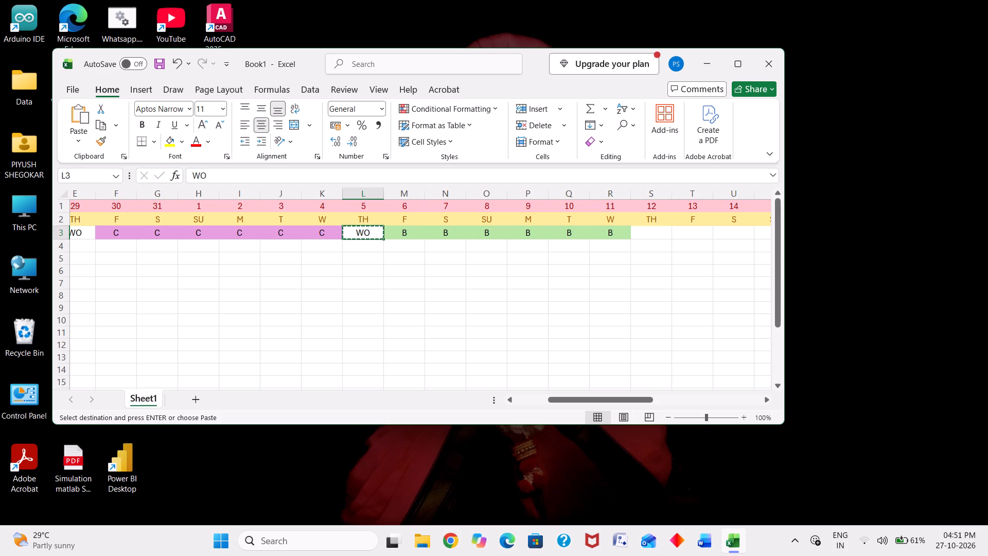
double_click(645, 238)
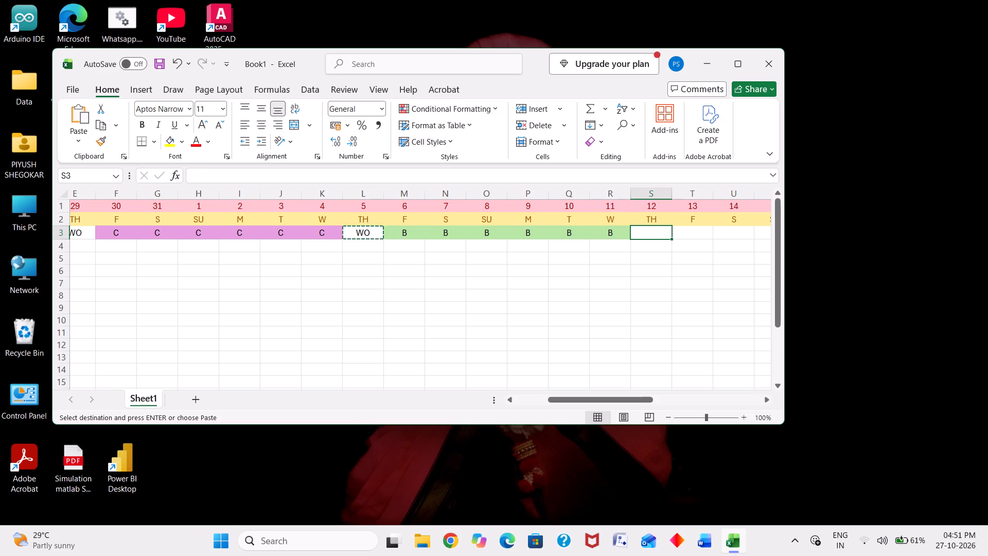
key("ctrl+v")
left_click(573, 269)
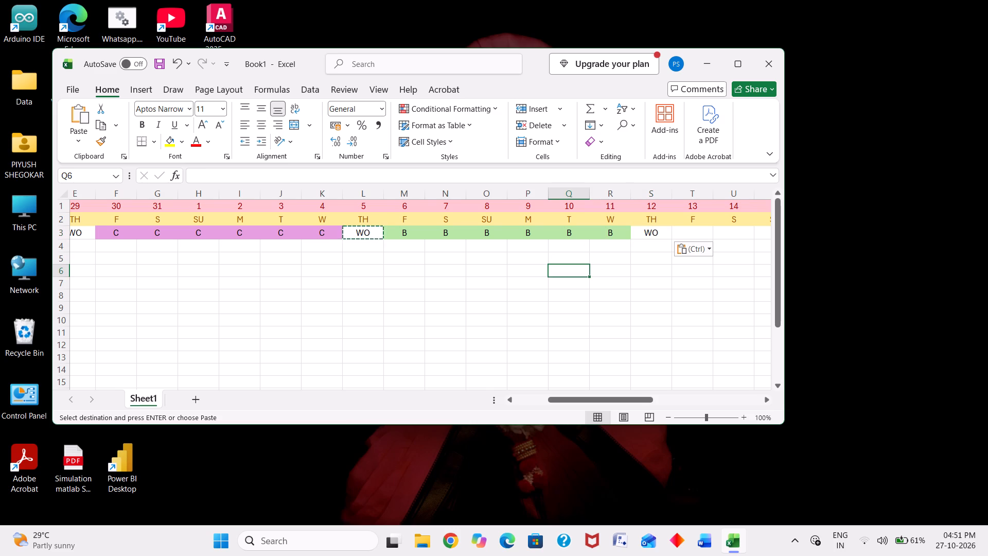
Copy the blue A codes from C3:D3 and fill T3:Y3 with them, under the dates 13 to 18.
scroll(343, 236, "right", 4)
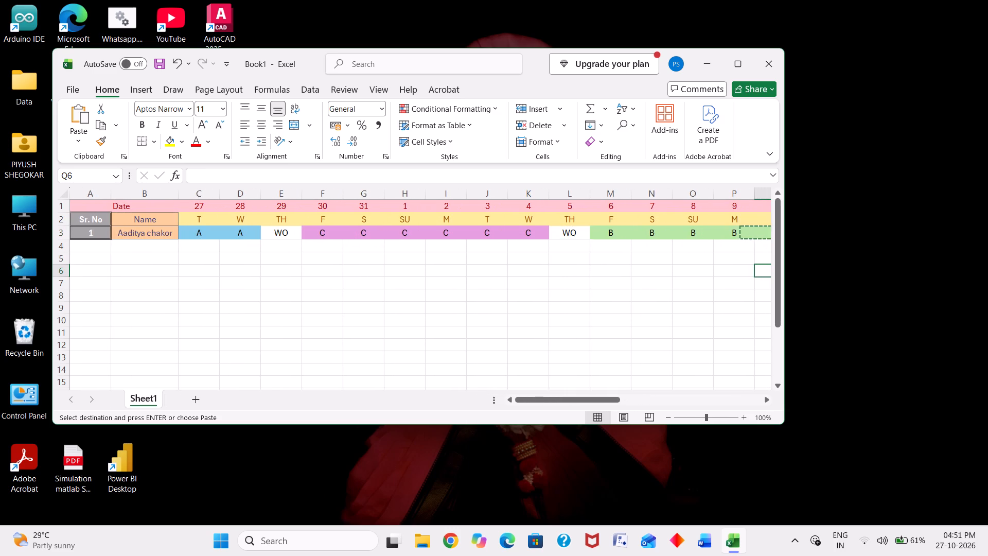
left_click_drag(201, 237, 242, 237)
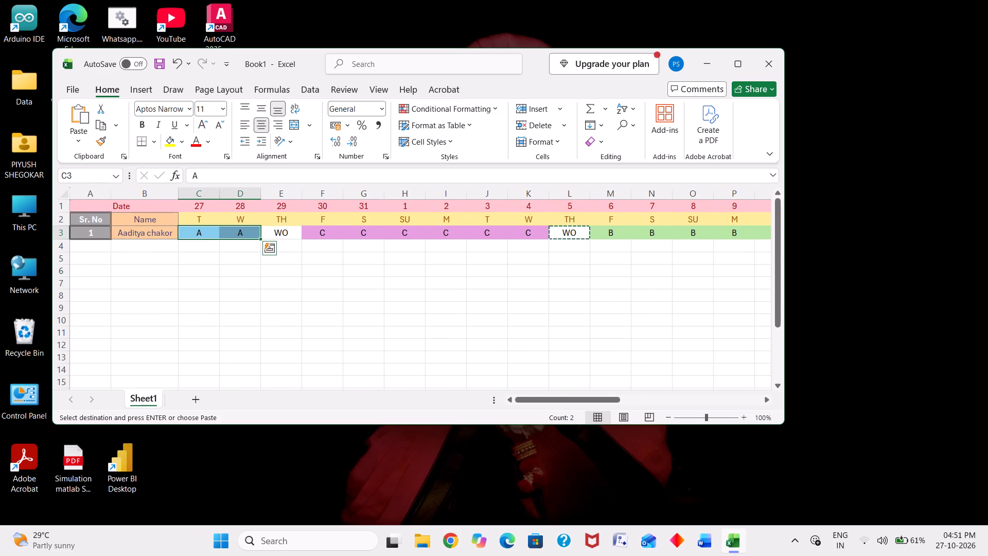
key("ctrl+c")
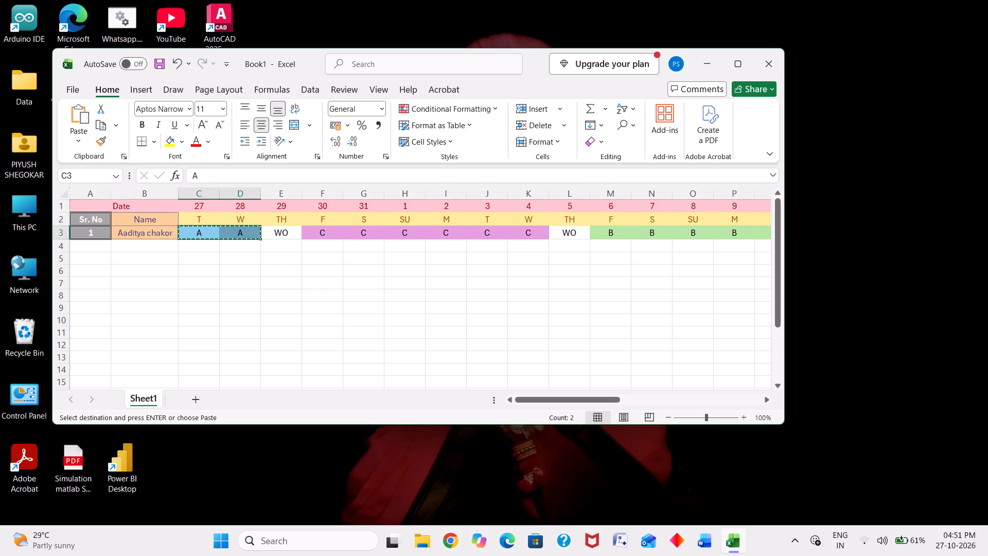
scroll(410, 287, "left", 7)
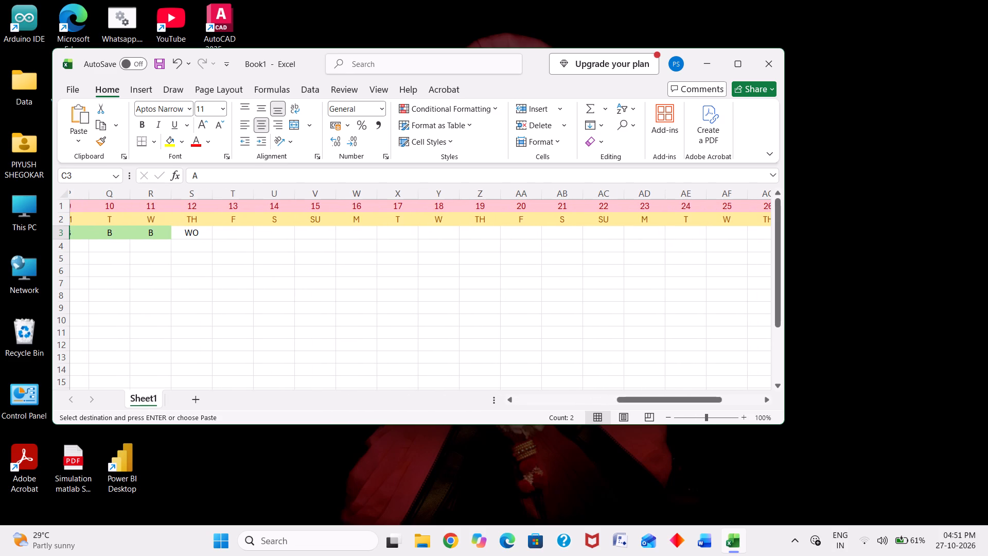
left_click_drag(241, 235, 393, 237)
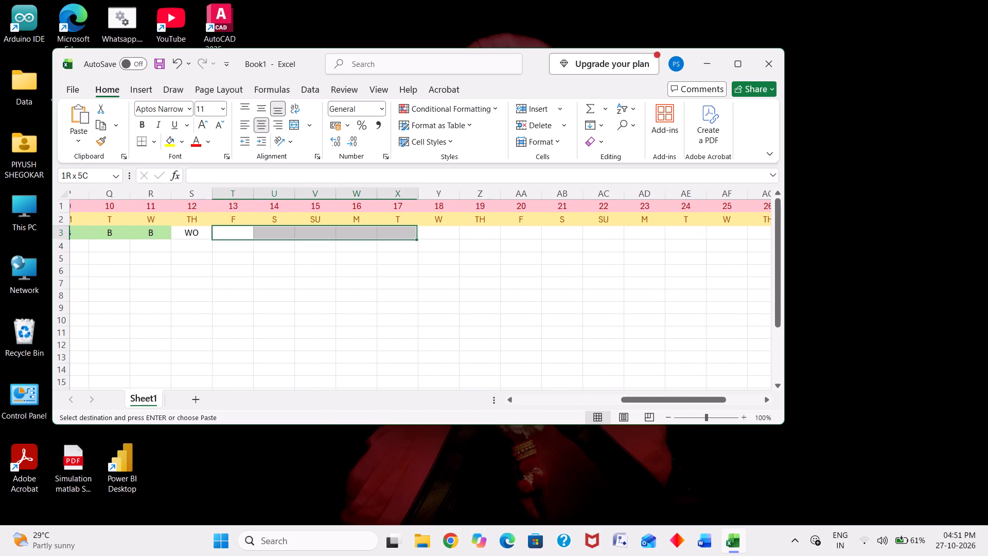
left_click_drag(393, 237, 437, 229)
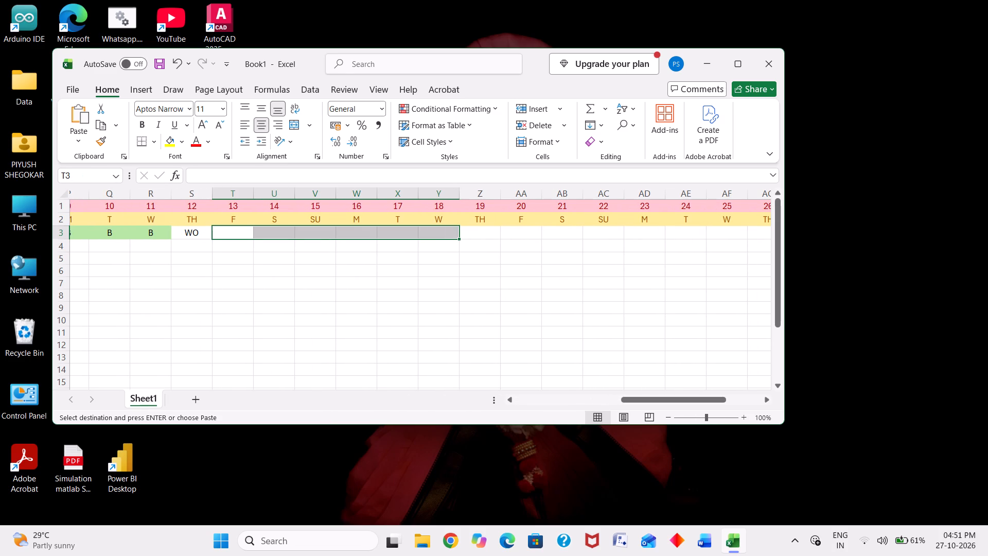
key("ctrl+v")
left_click(444, 262)
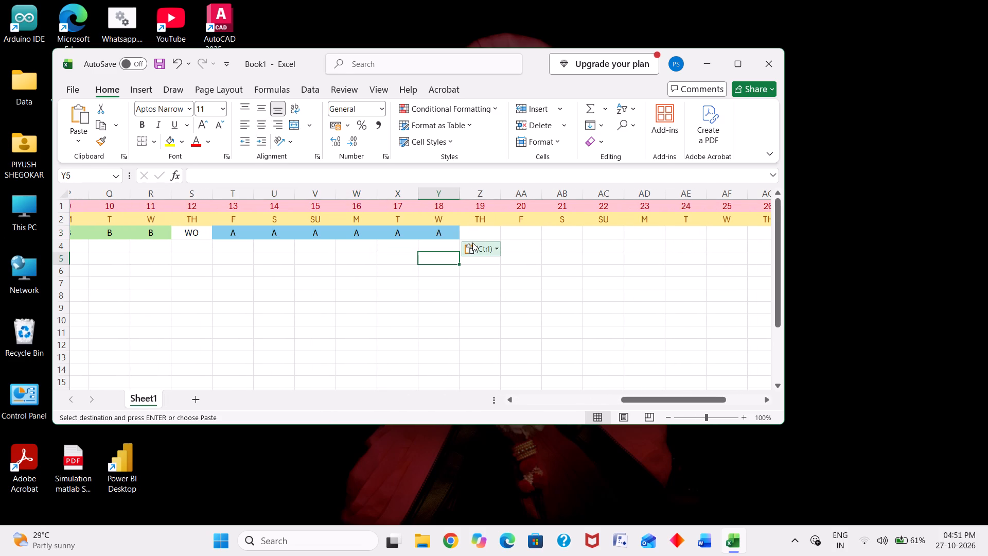
Copy the WO code from S3 into Z3, under the date 19.
left_click(468, 228)
left_click(189, 236)
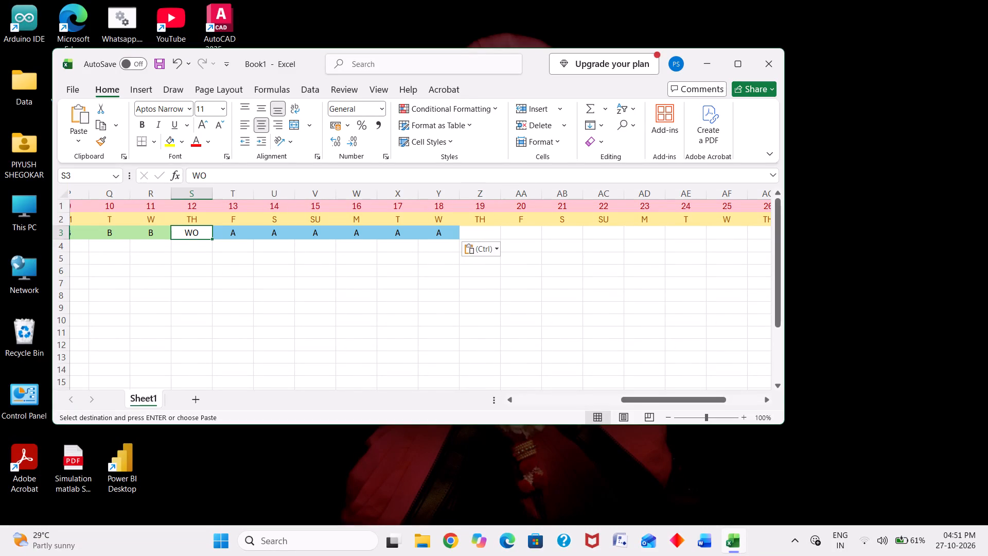
key("ctrl+c")
left_click(482, 239)
left_click(493, 231)
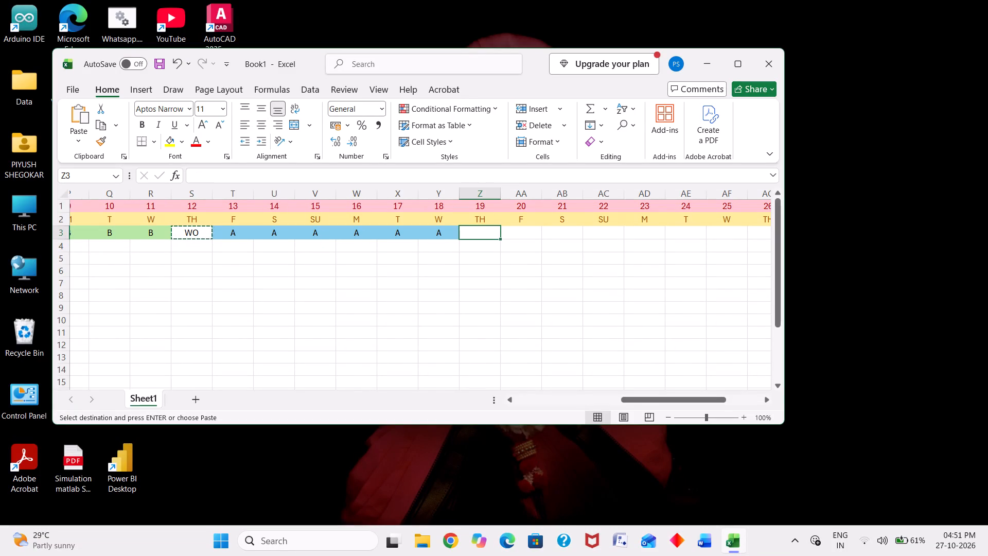
key("ctrl+v")
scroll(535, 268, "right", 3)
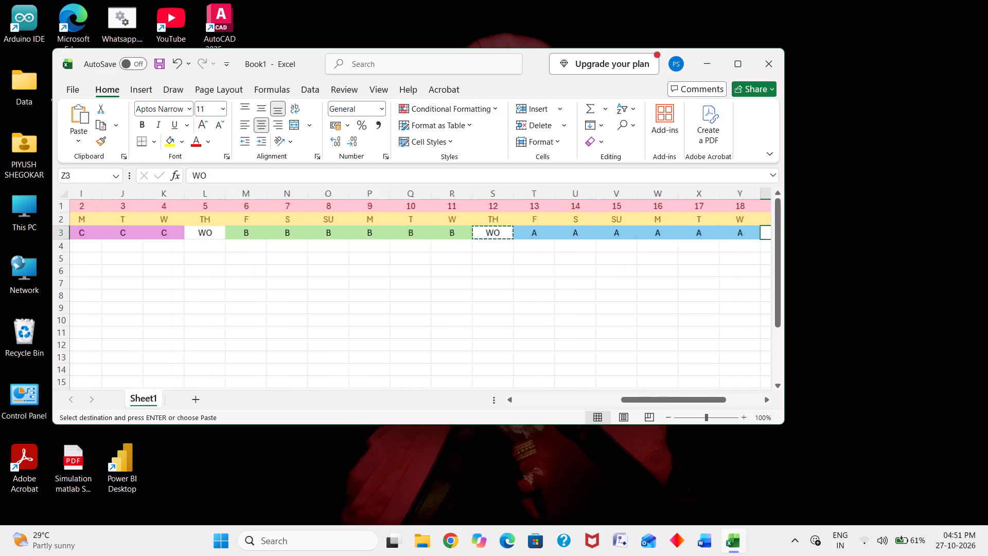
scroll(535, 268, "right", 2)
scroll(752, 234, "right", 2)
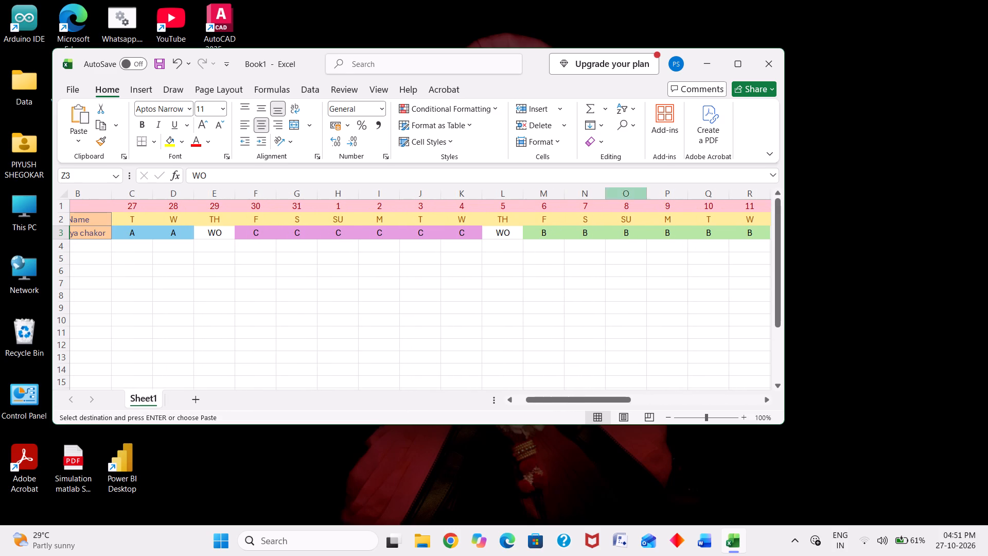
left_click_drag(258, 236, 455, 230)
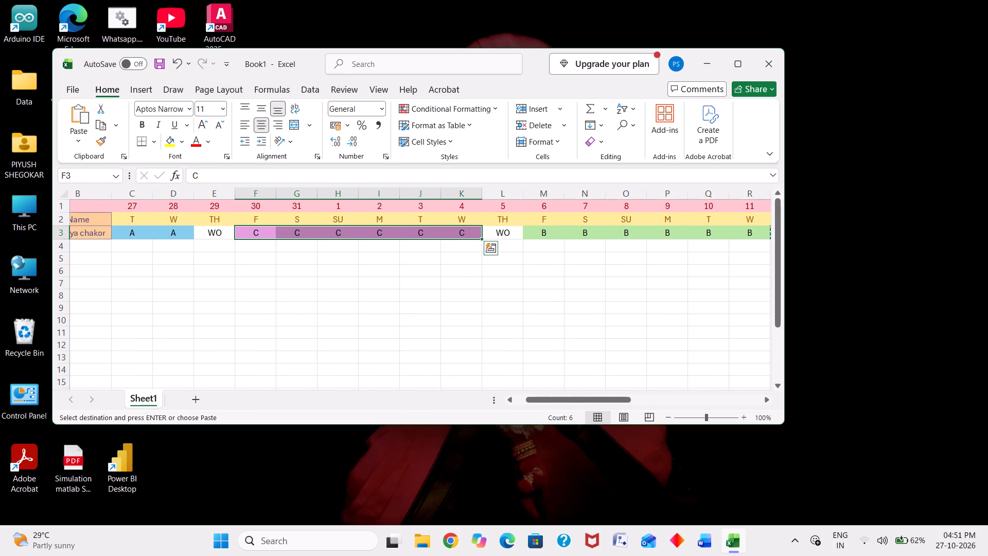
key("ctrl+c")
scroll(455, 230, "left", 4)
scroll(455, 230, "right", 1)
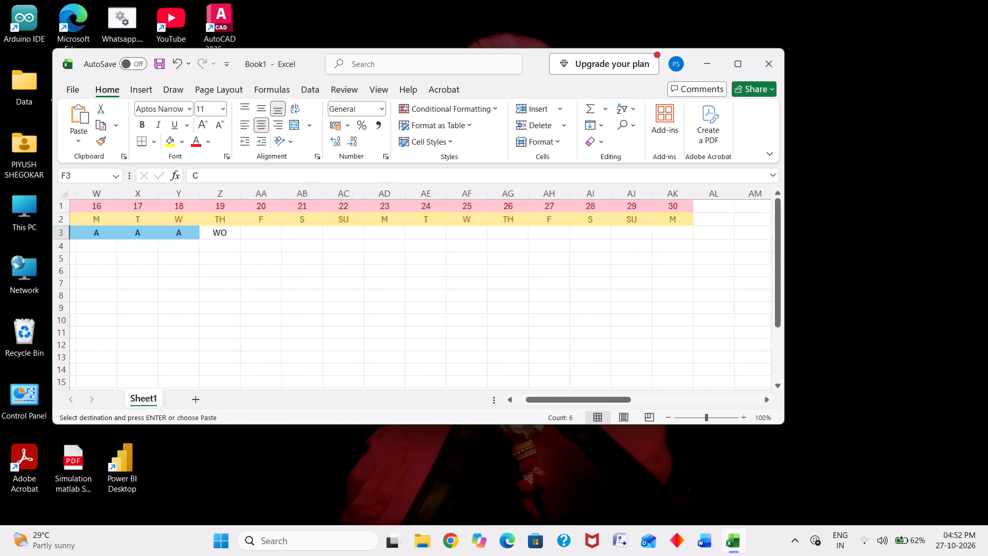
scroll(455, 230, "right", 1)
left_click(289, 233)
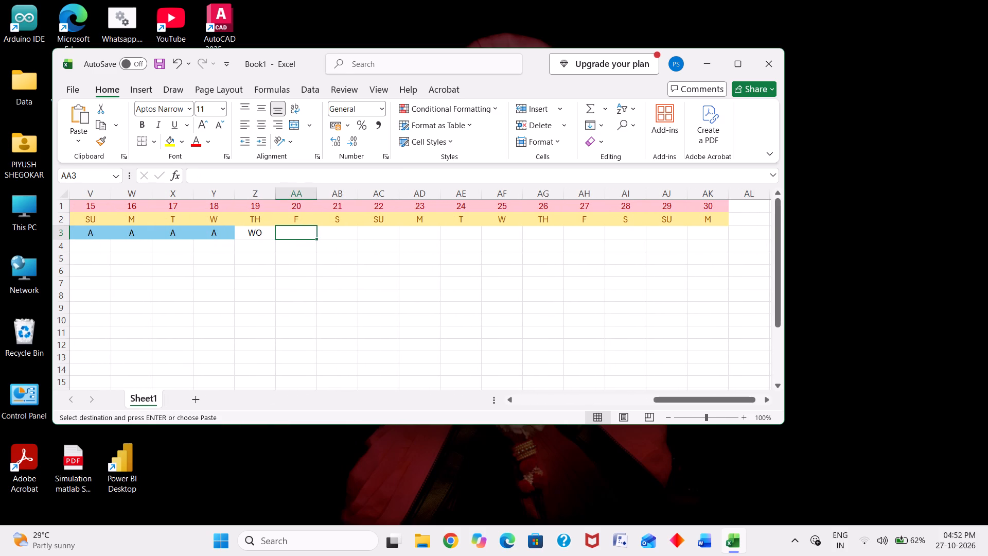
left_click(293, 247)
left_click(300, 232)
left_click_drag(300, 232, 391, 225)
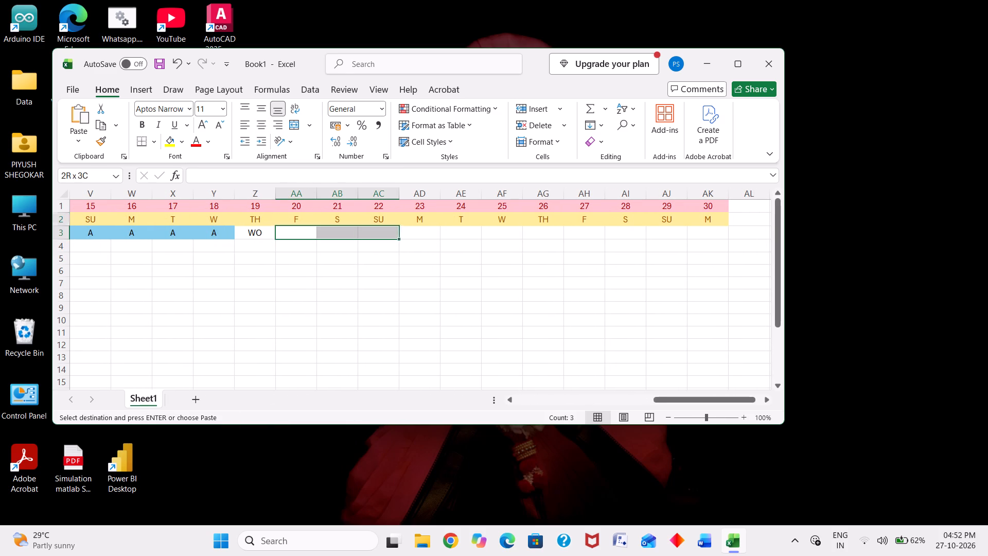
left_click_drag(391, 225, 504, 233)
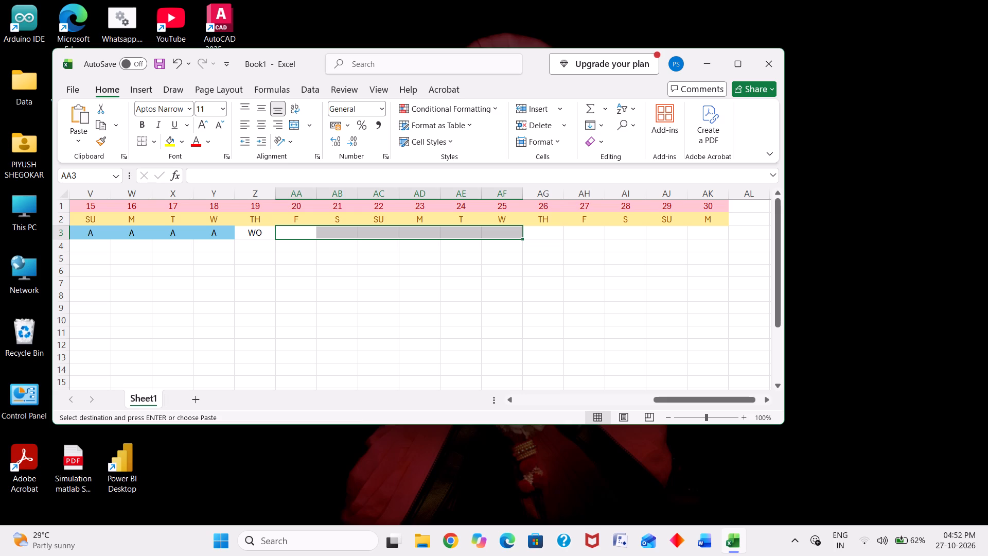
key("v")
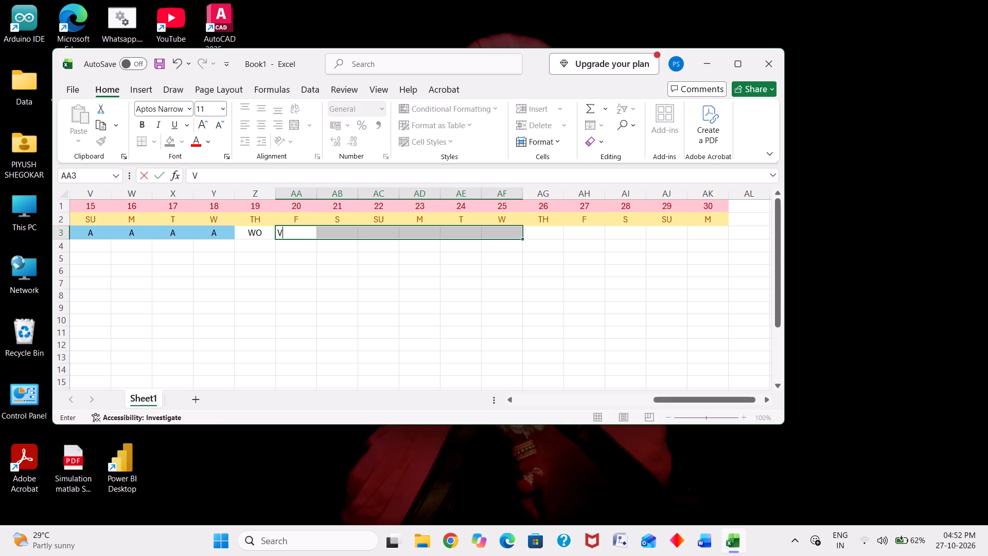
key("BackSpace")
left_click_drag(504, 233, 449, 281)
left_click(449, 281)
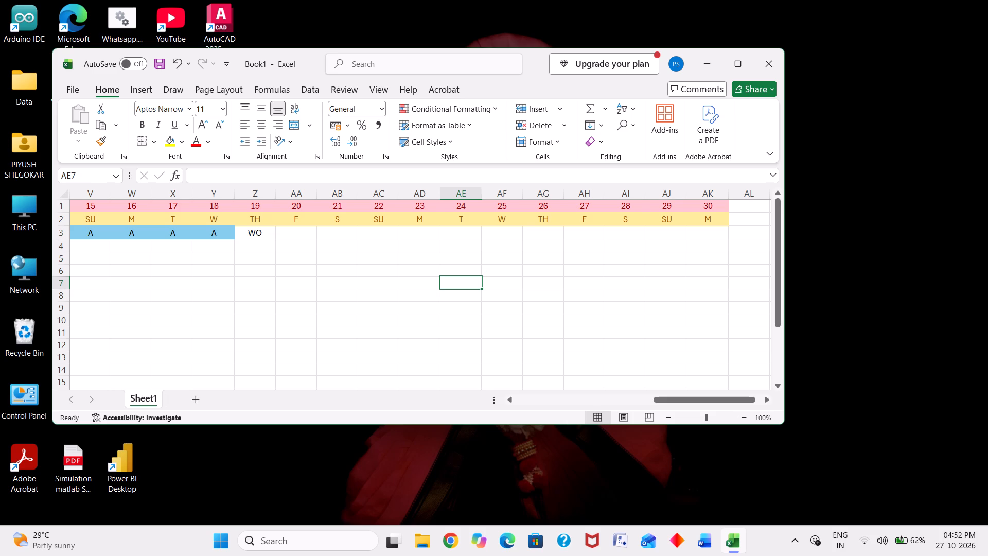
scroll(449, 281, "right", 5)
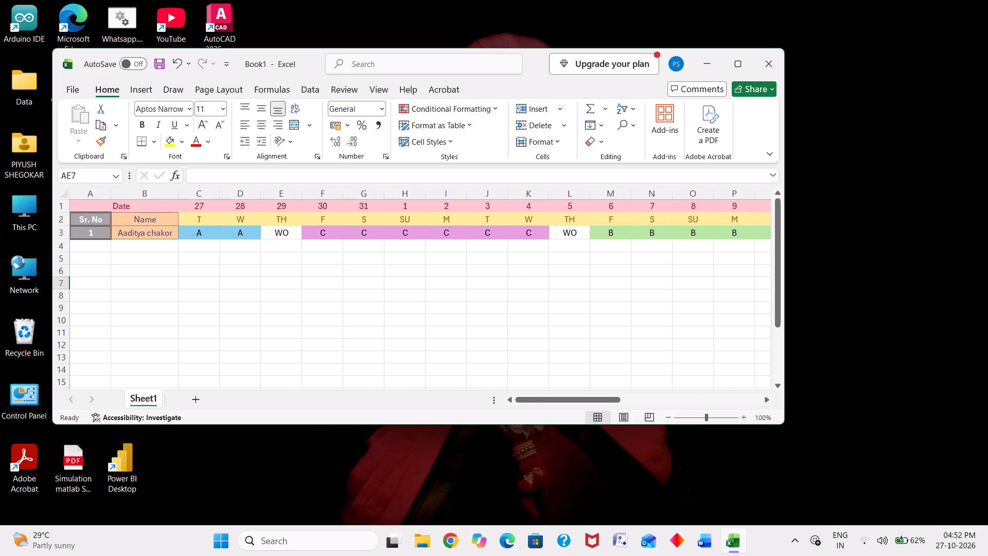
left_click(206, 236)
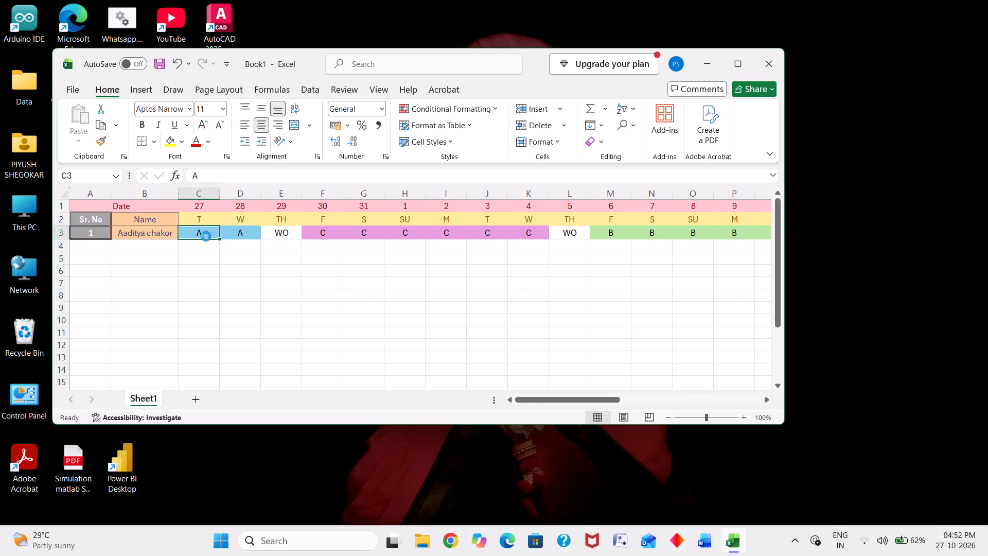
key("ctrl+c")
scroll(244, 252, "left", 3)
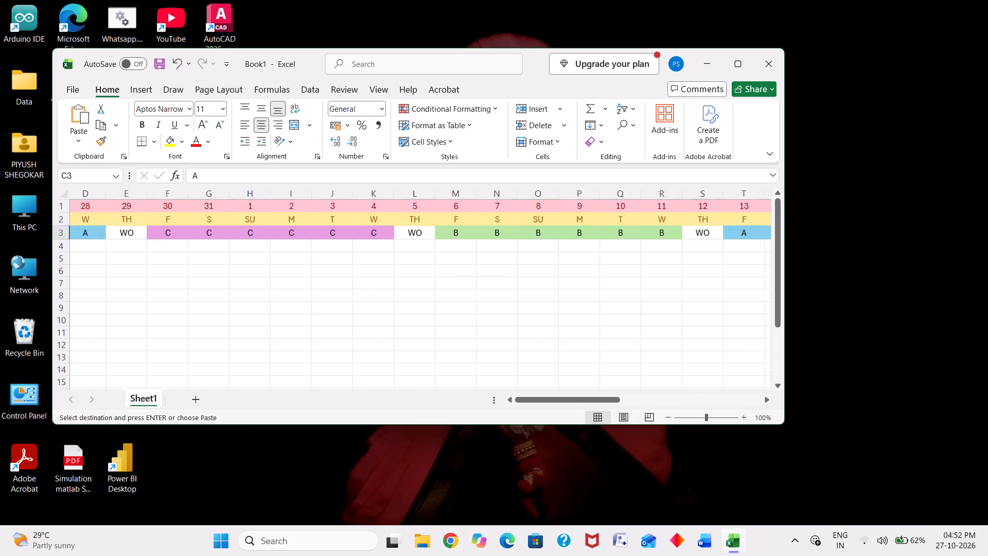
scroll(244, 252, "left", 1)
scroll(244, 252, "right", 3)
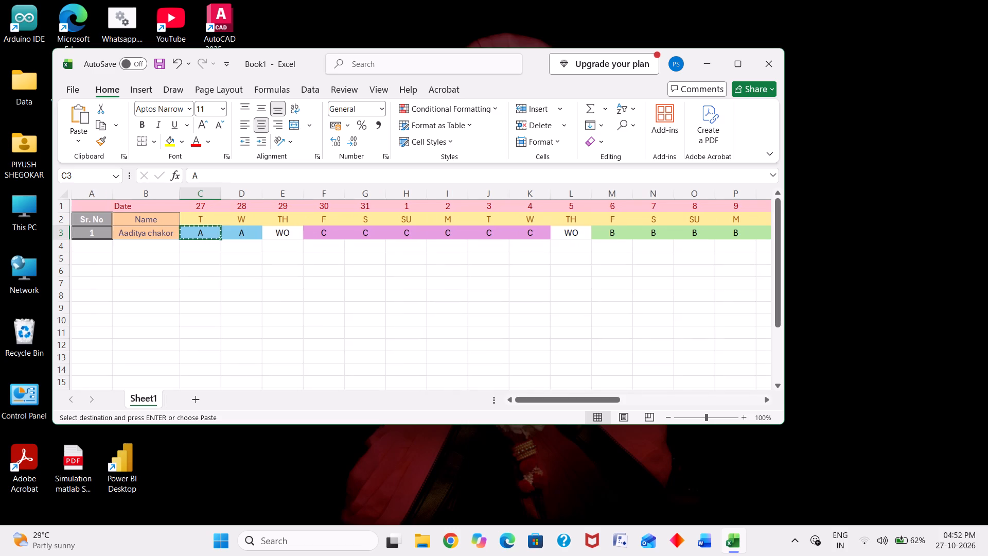
Copy the purple C code from G3 into AA3:AF3, under the dates 20 to 25.
left_click(361, 229)
key("ctrl+c")
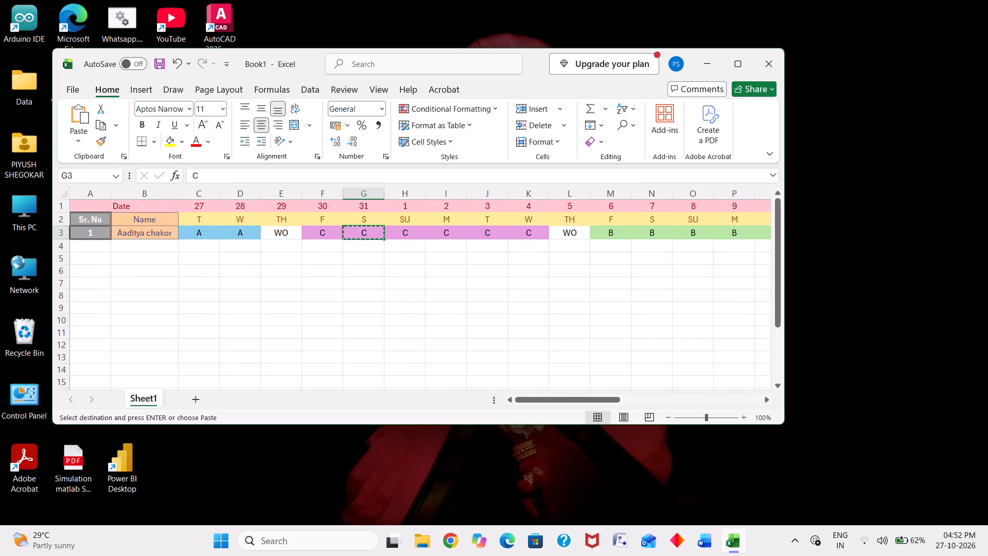
scroll(361, 229, "left", 2)
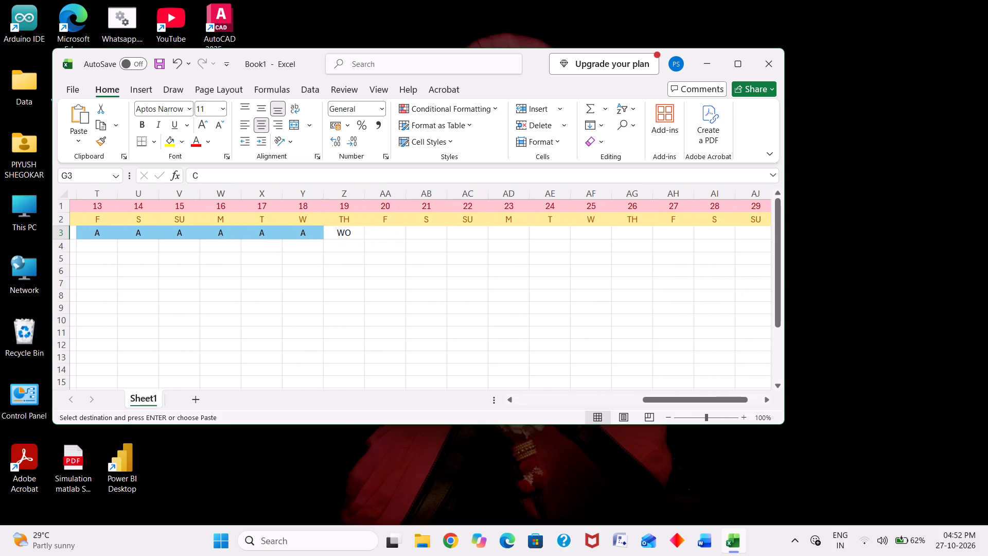
left_click(376, 231)
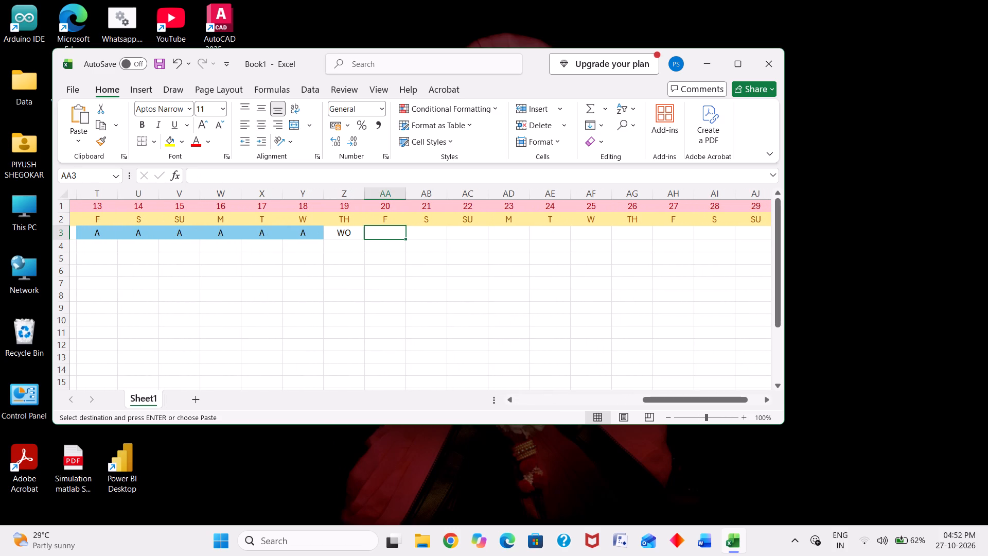
left_click(378, 249)
left_click_drag(383, 235, 412, 234)
left_click_drag(412, 234, 591, 232)
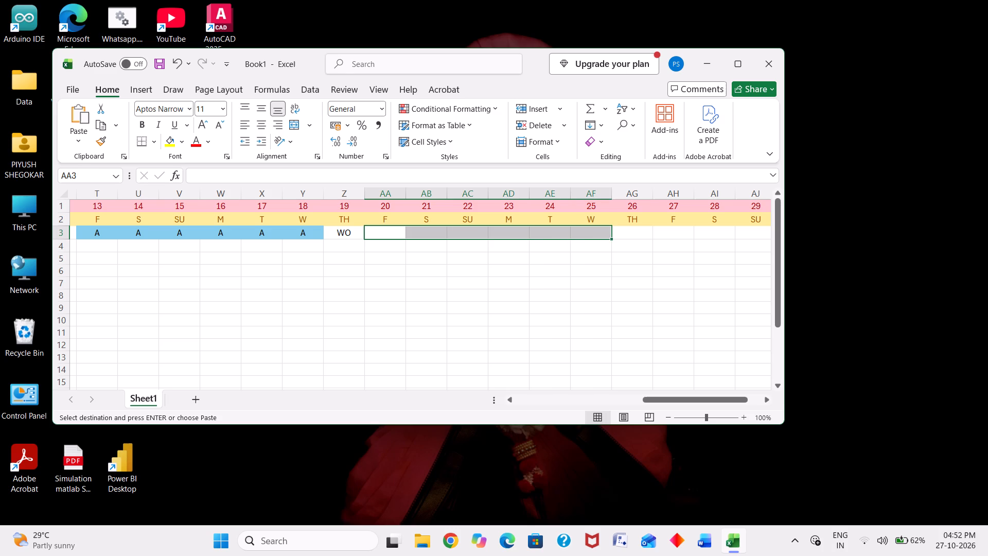
key("ctrl+v")
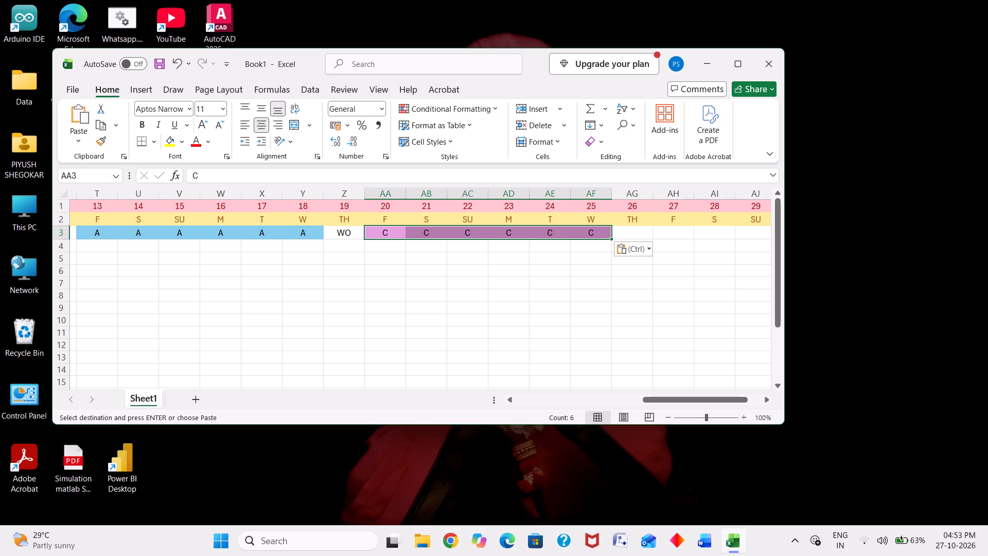
Copy the WO code from Z3 into AG3, under the date 26.
left_click(346, 231)
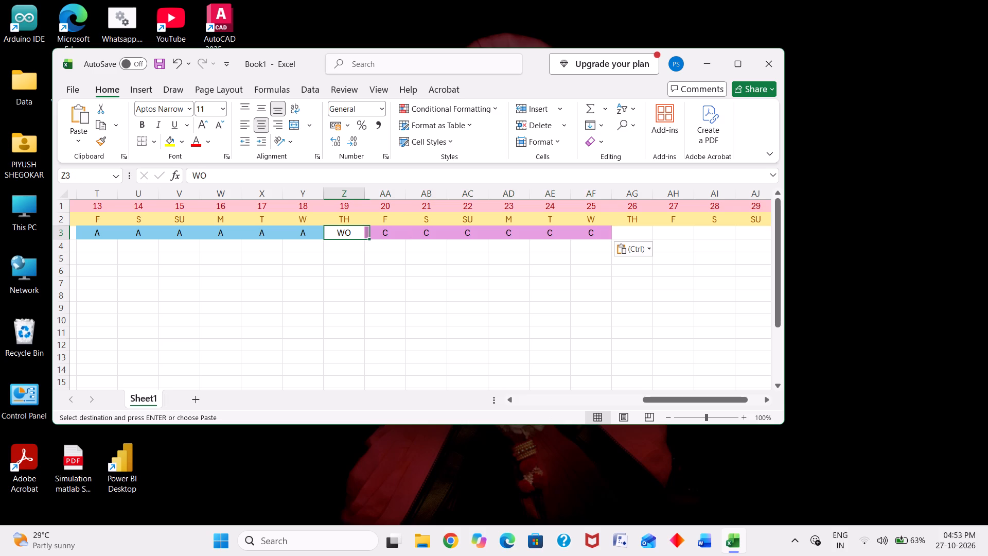
key("ctrl+c")
left_click(642, 238)
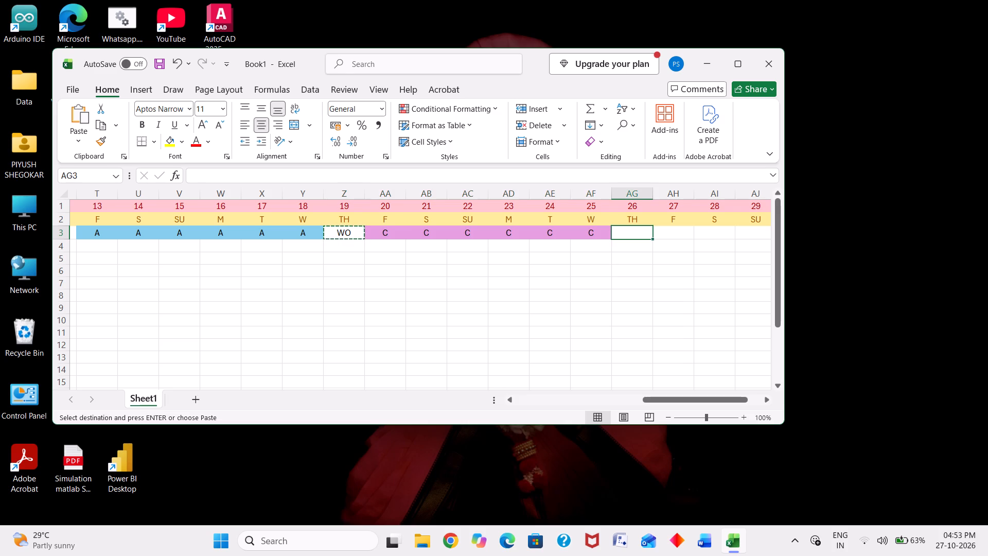
key("ctrl+v")
Copy the green B code from M3 and fill AH3:AK3 with it, under the dates 27 to 30.
scroll(642, 238, "right", 1)
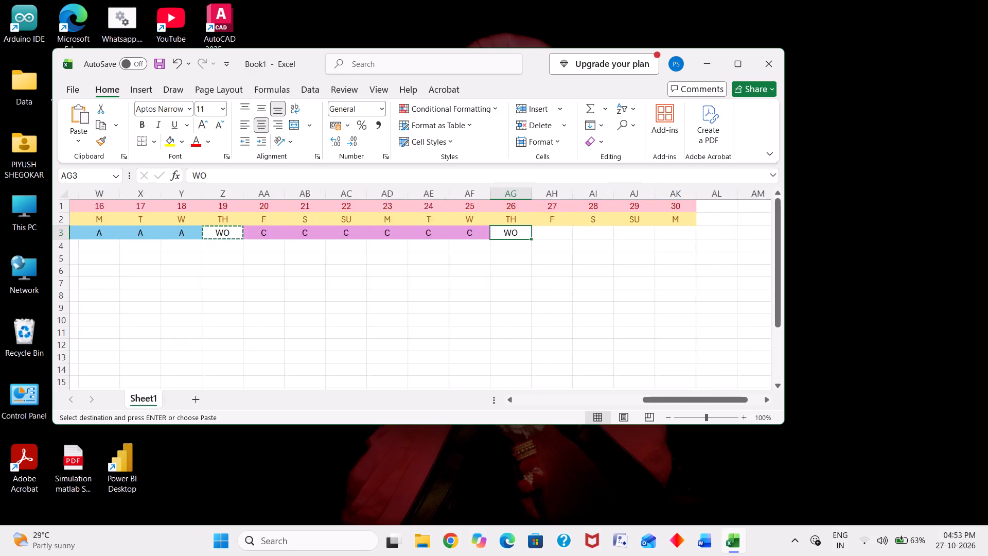
scroll(642, 238, "right", 3)
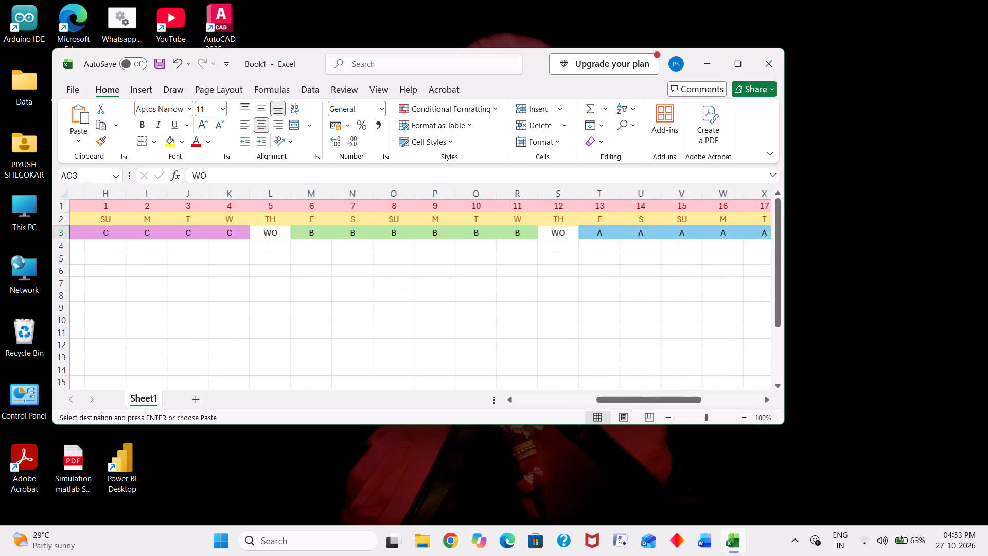
scroll(642, 238, "right", 2)
left_click(368, 238)
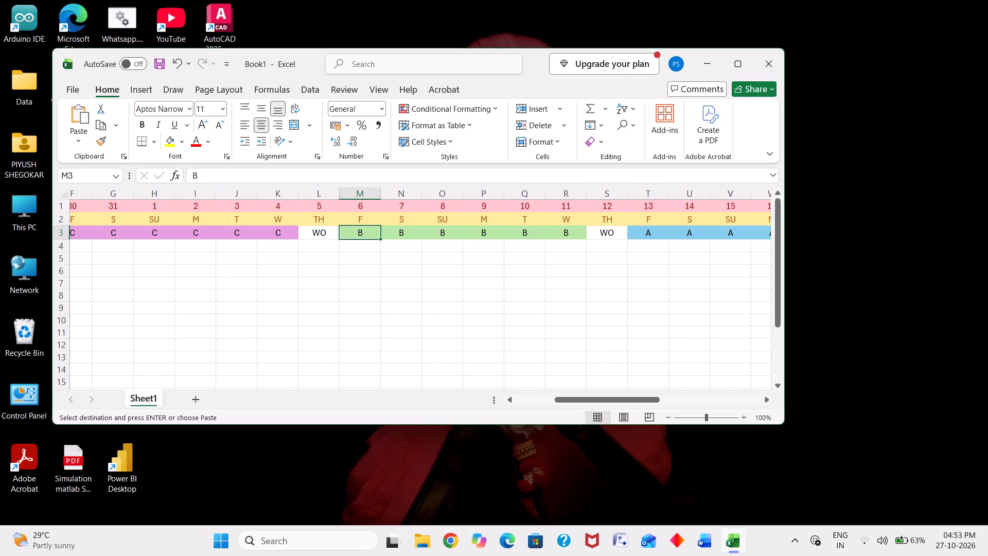
key("ctrl+c")
scroll(368, 238, "left", 1)
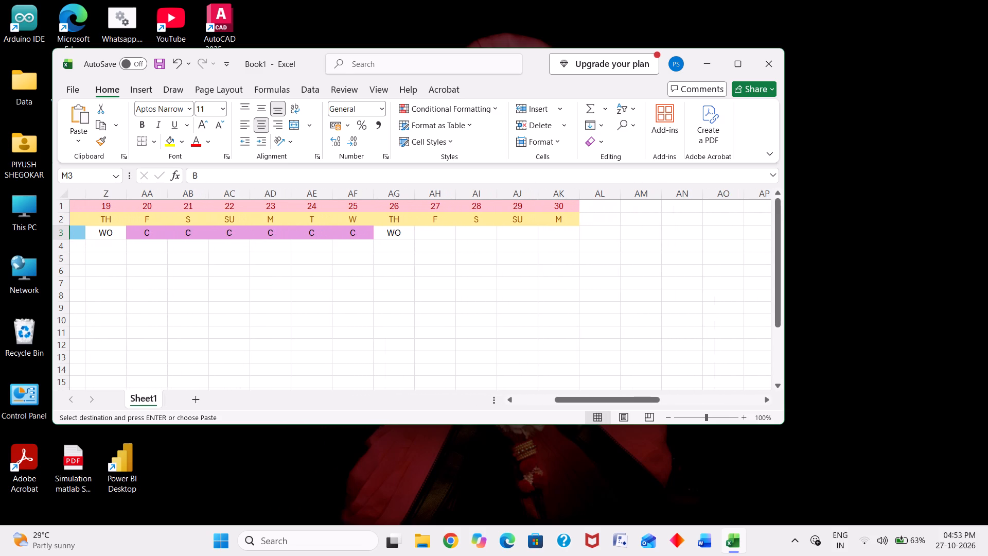
left_click_drag(430, 235, 553, 230)
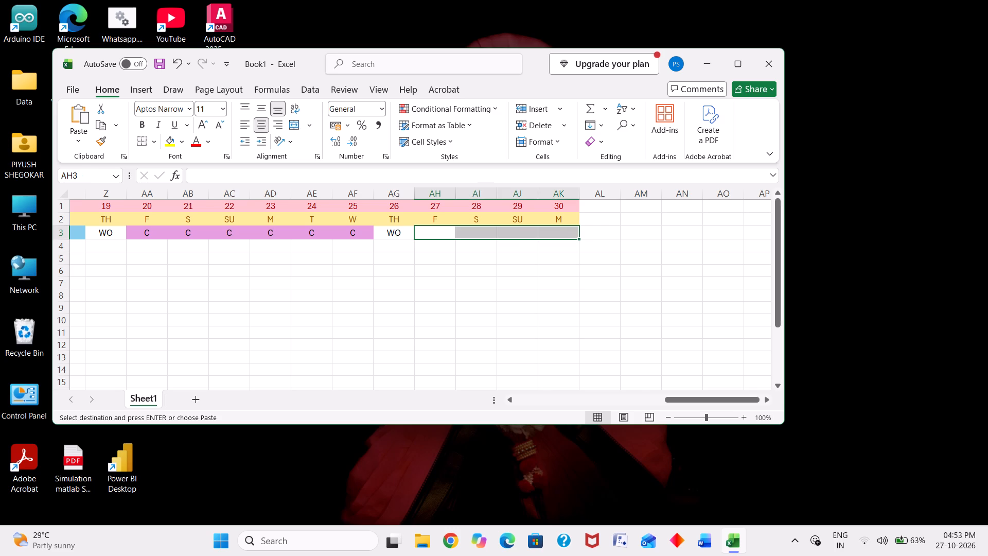
key("ctrl+v")
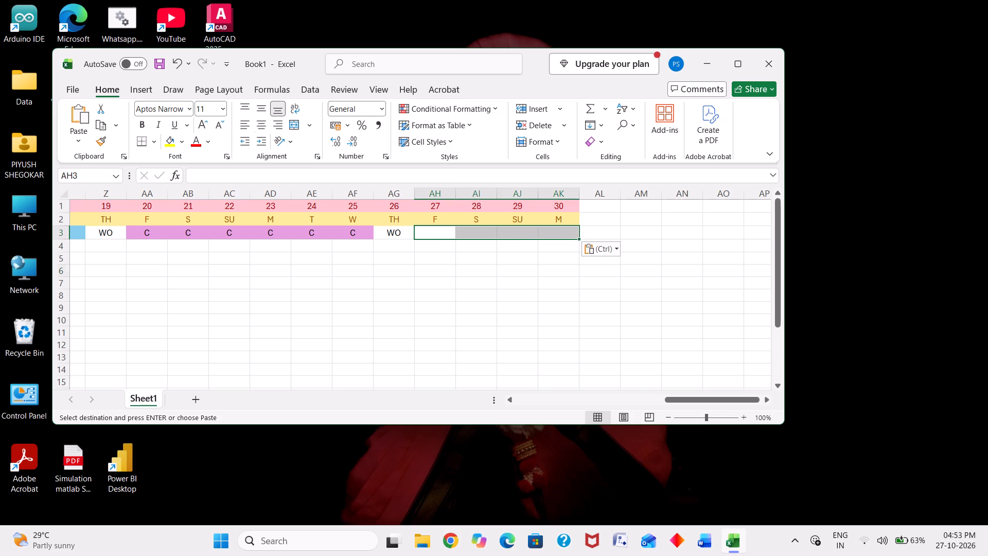
left_click(532, 274)
Maximise the workbook window and review the whole roster row from Sr. No through date 30.
left_click(741, 51)
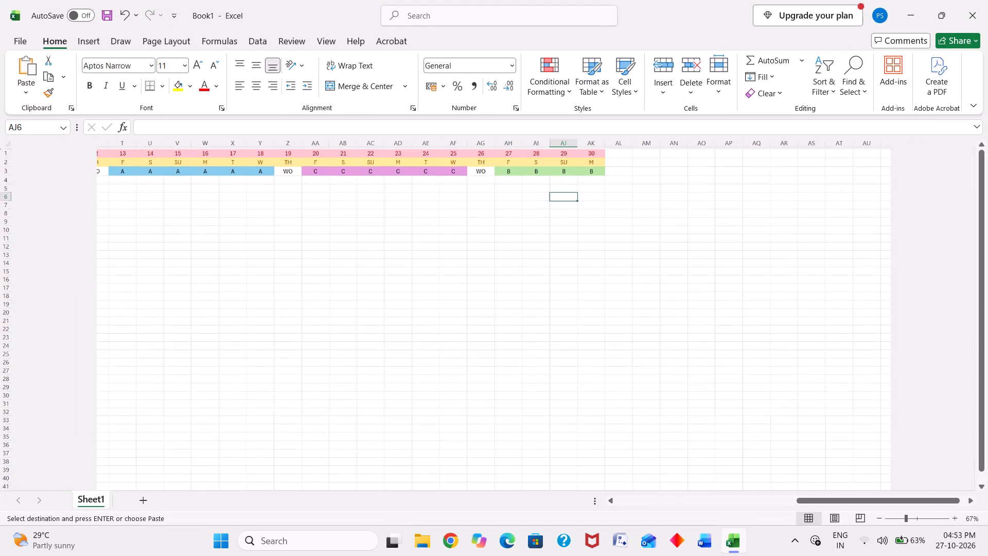
scroll(565, 233, "right", 3)
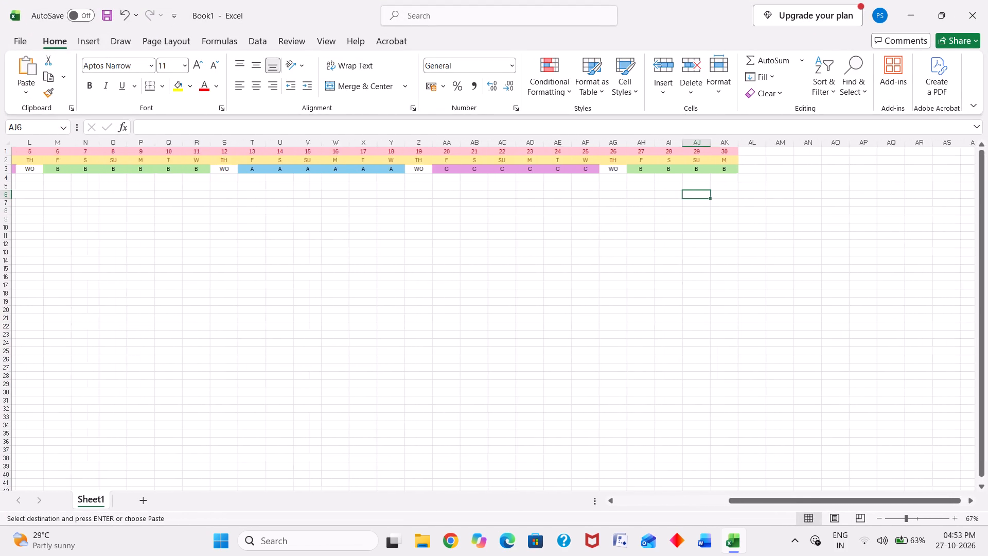
scroll(616, 231, "right", 5)
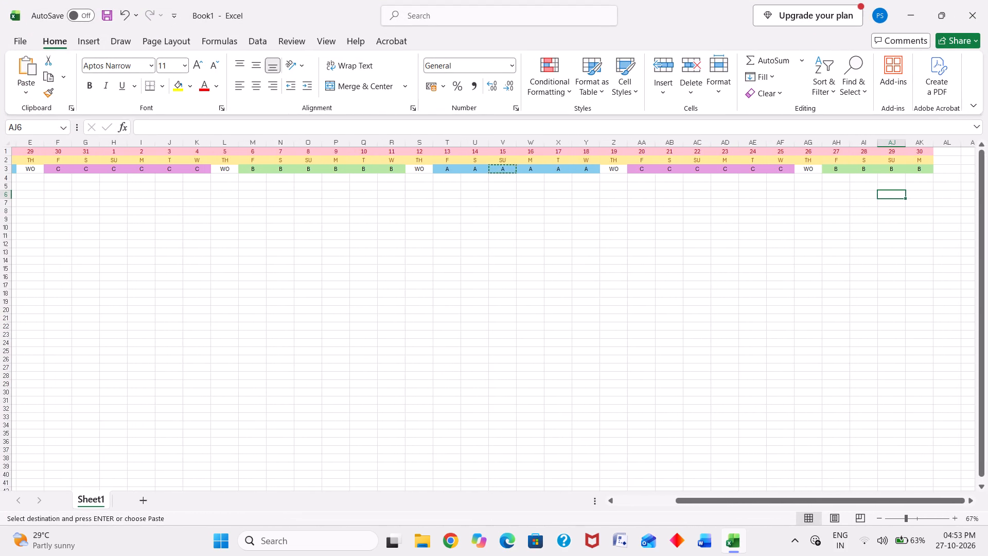
scroll(644, 228, "right", 1)
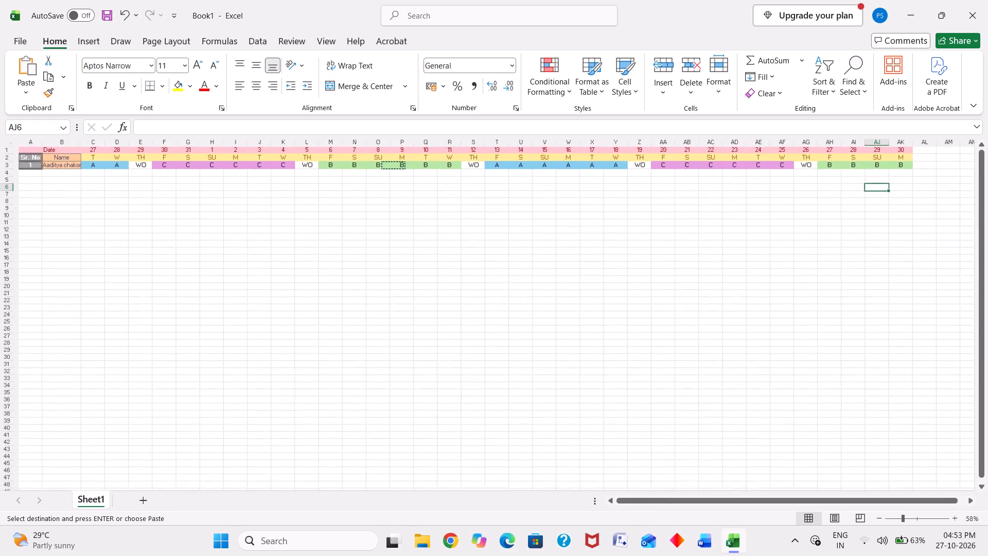
scroll(644, 228, "right", 1)
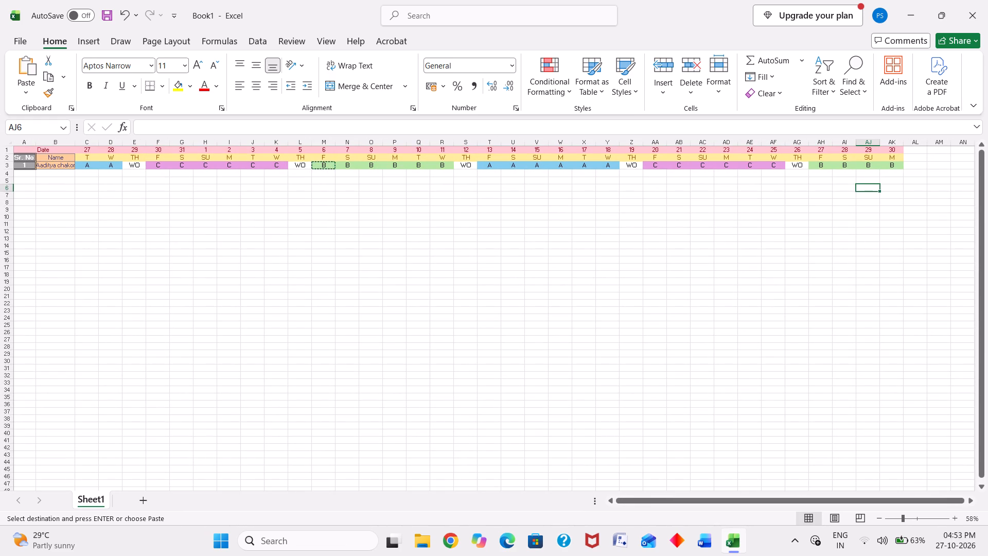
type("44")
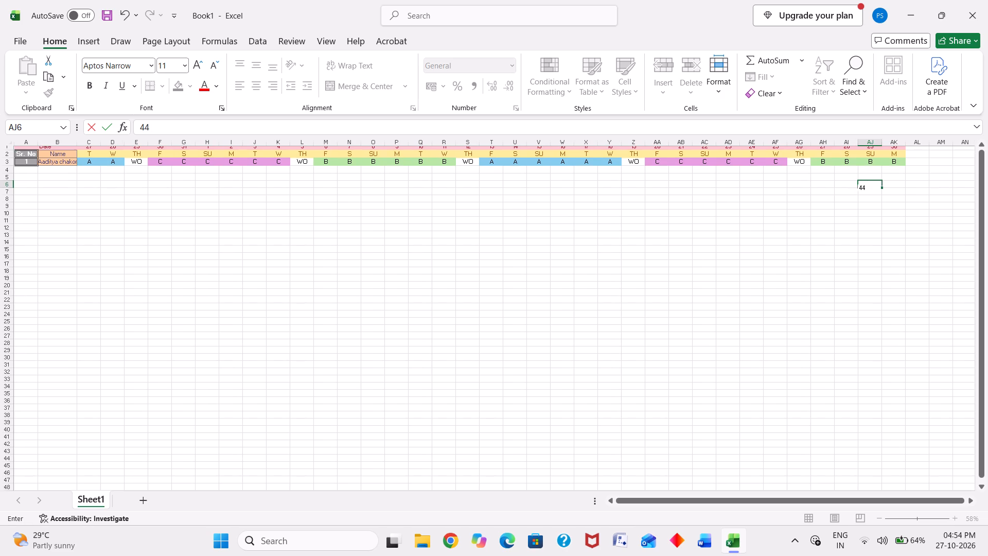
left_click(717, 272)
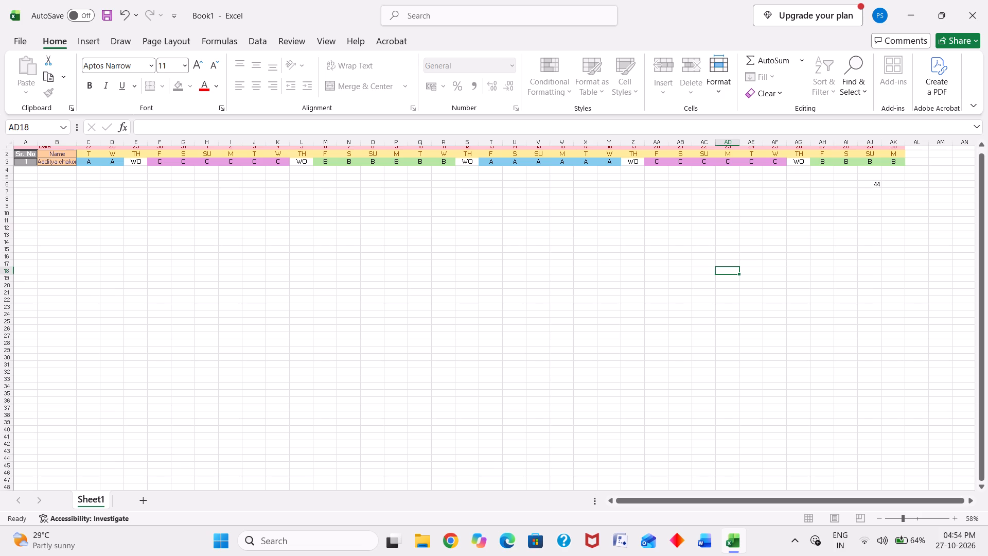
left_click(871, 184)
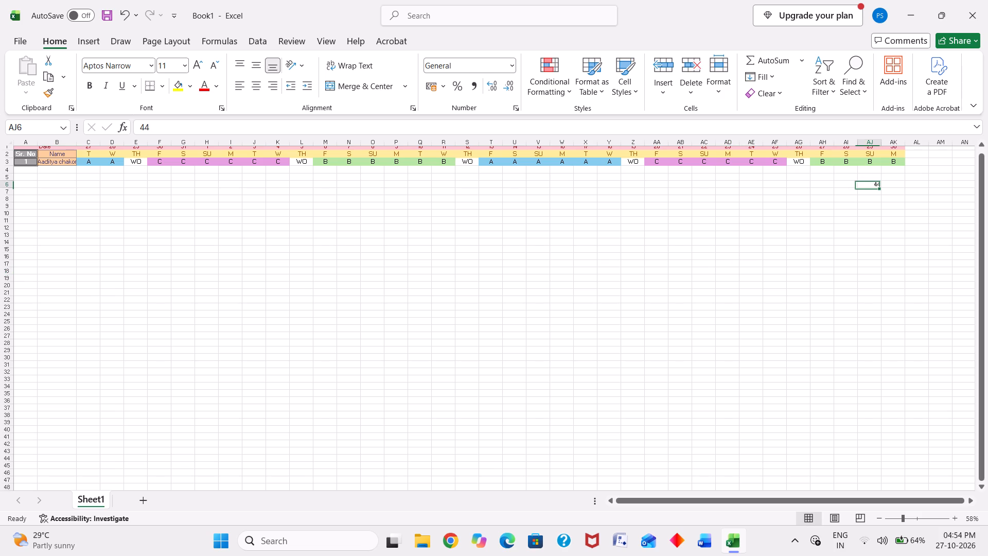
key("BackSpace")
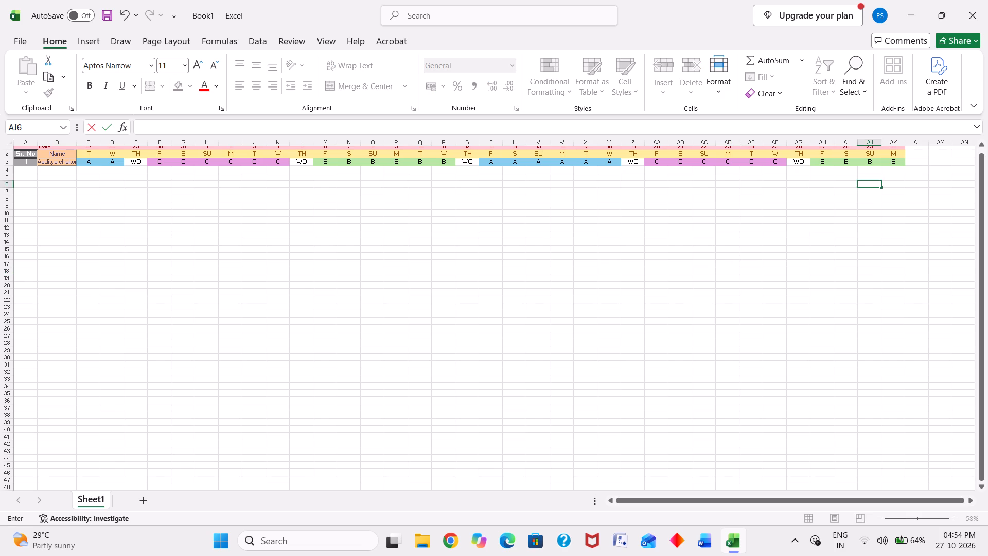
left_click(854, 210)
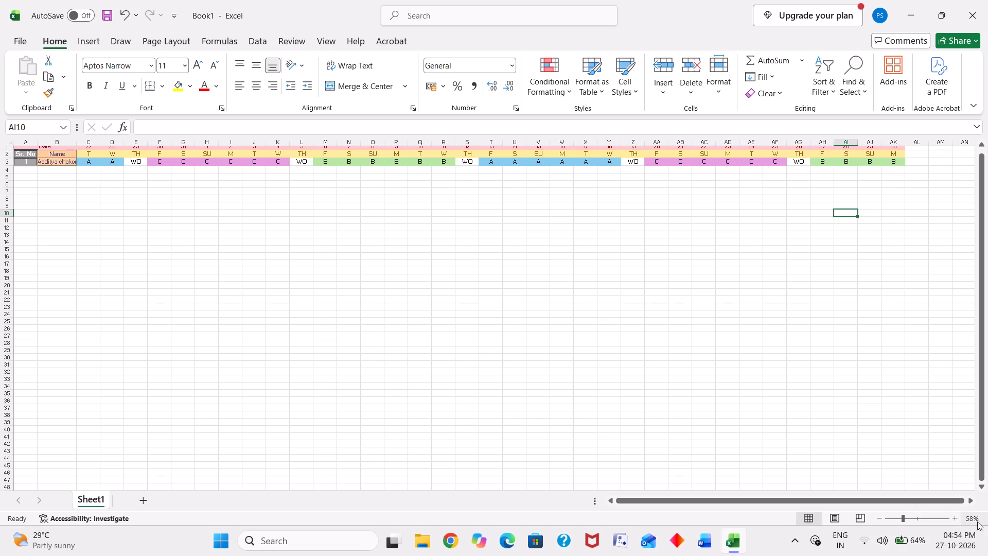
Narrow column A so that it just fits the Sr. No heading.
left_click(951, 518)
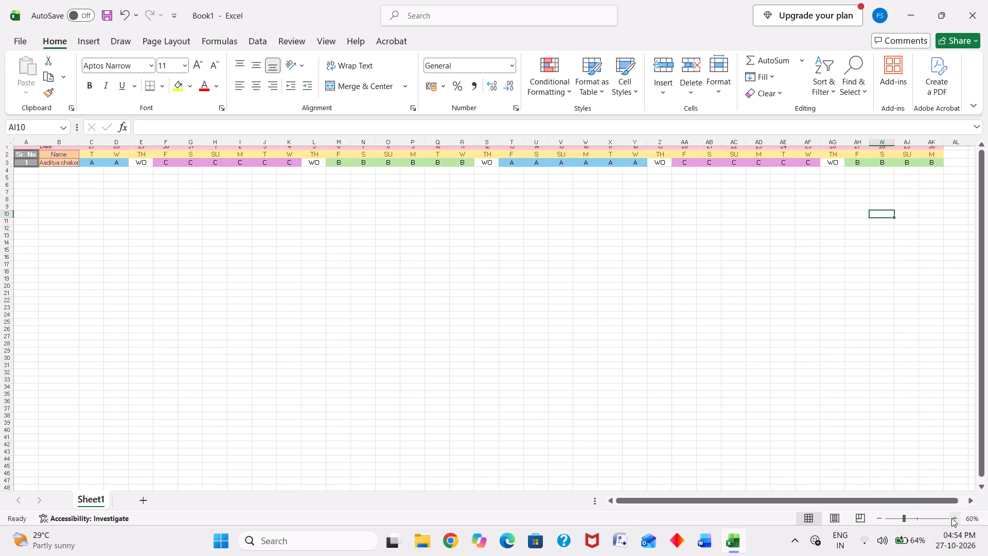
scroll(798, 439, "up", 1)
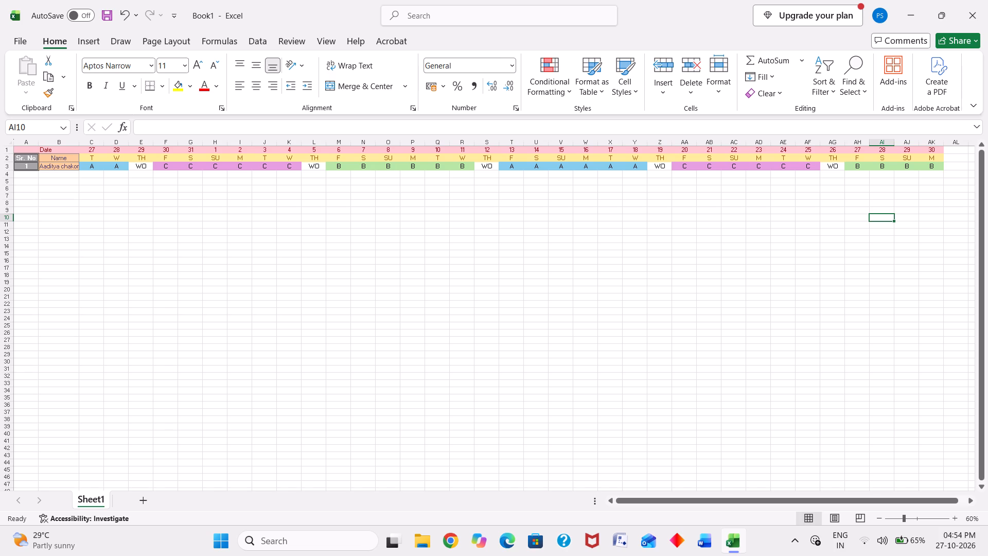
scroll(182, 222, "right", 1)
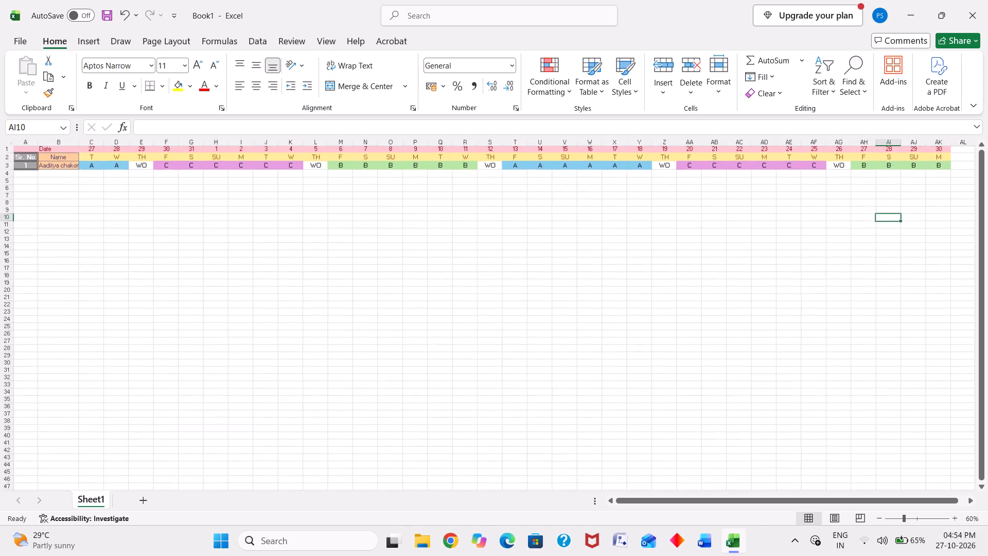
scroll(182, 222, "right", 1)
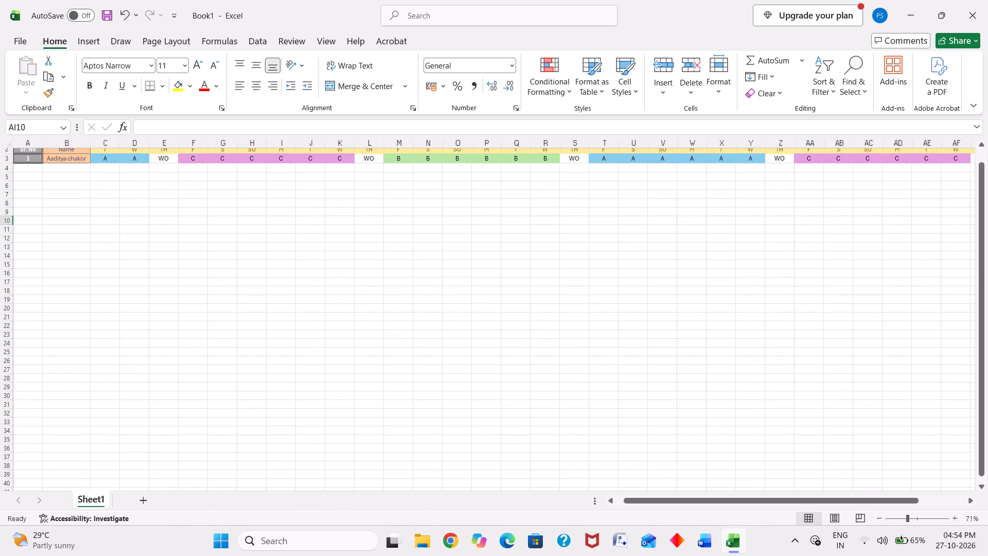
scroll(182, 222, "up", 1)
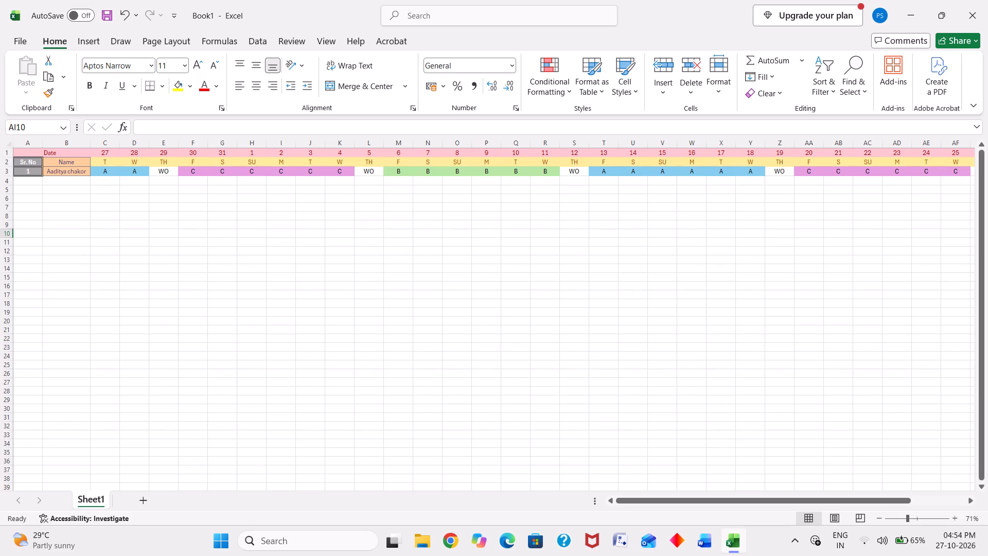
scroll(52, 180, "right", 1)
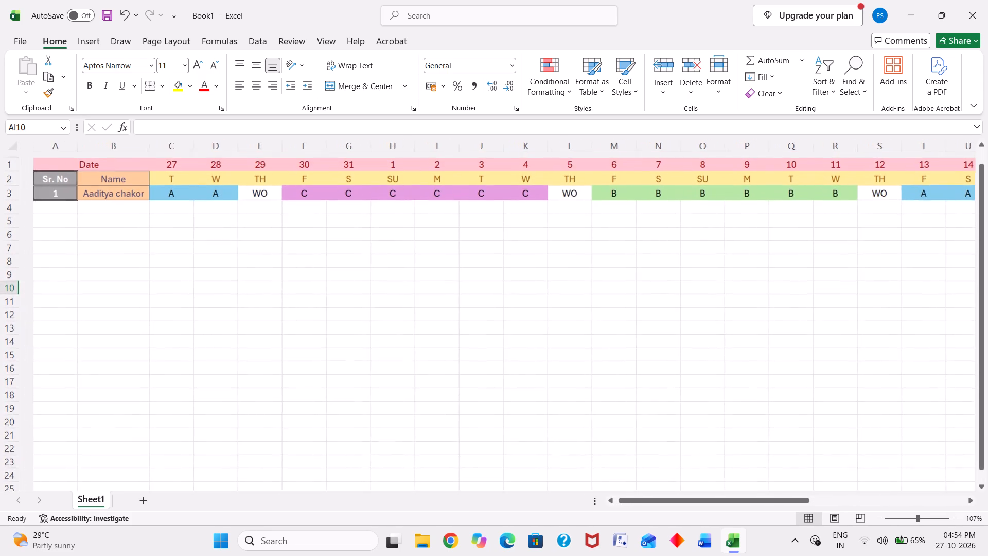
scroll(52, 180, "right", 1)
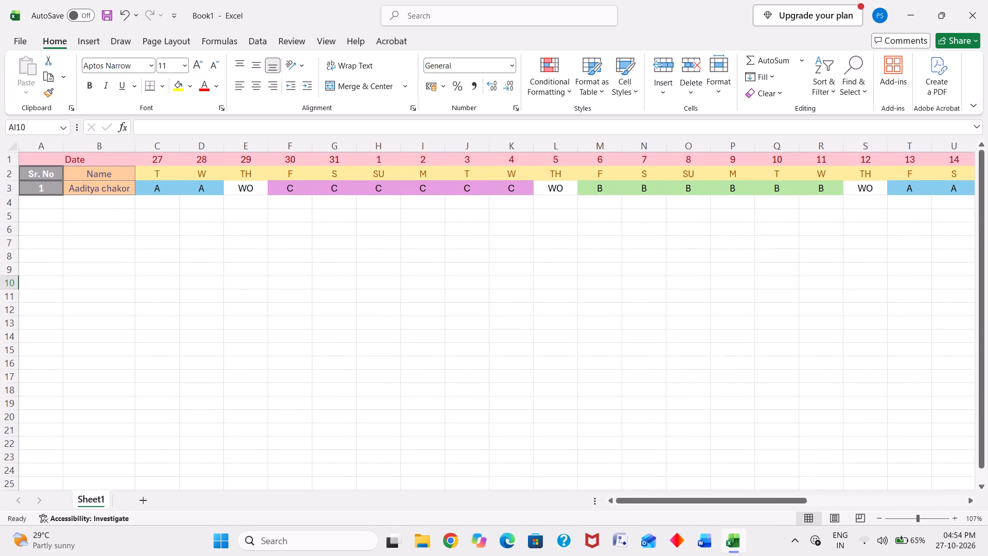
left_click_drag(63, 150, 40, 149)
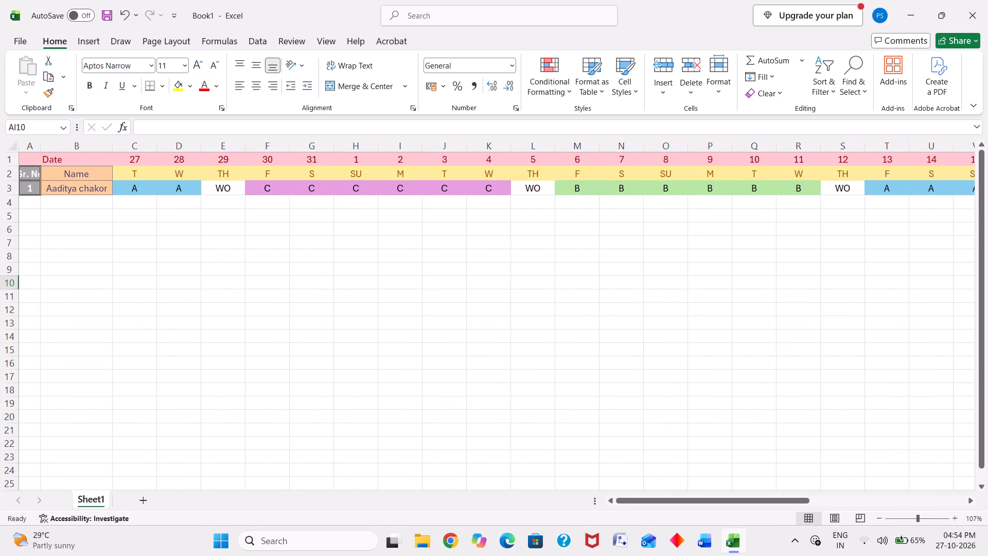
left_click(40, 143)
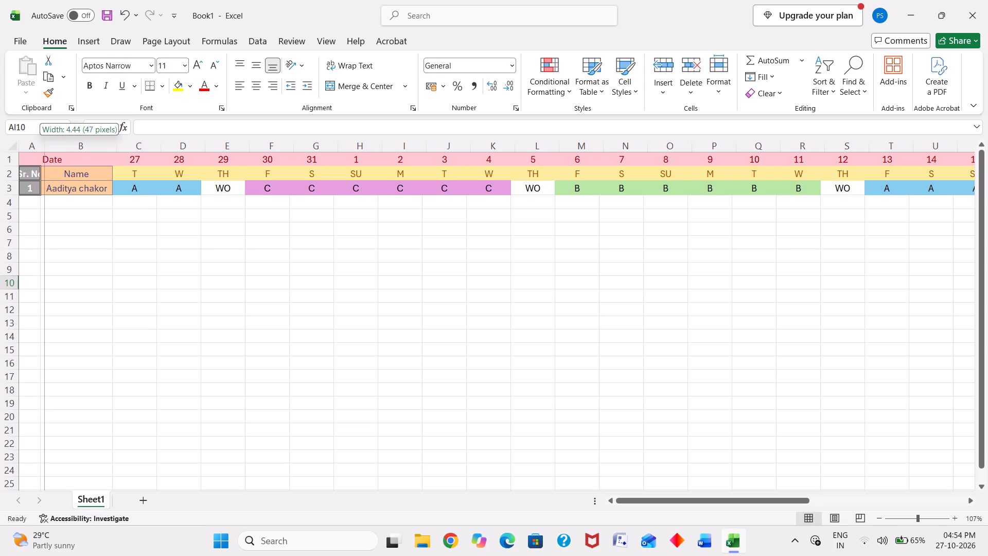
left_click(44, 143)
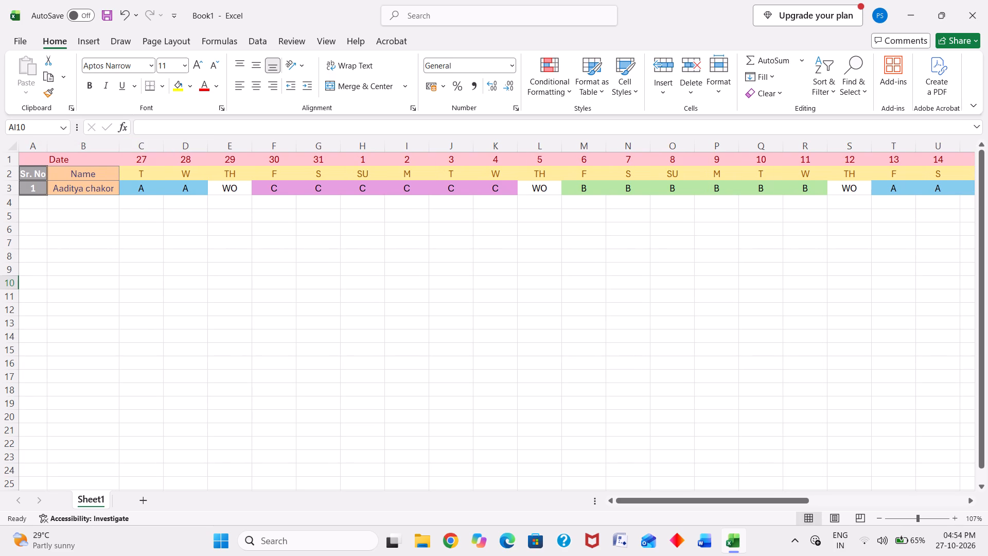
Narrow columns C, D, E and F, for the dates 27 to 30, to closely fit their short entries.
left_click_drag(163, 144, 147, 146)
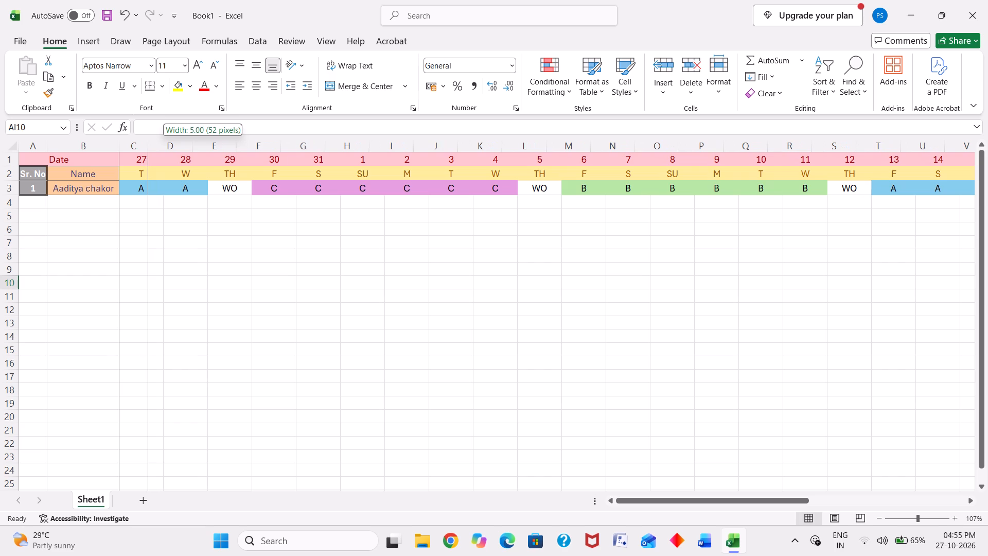
left_click_drag(147, 146, 145, 147)
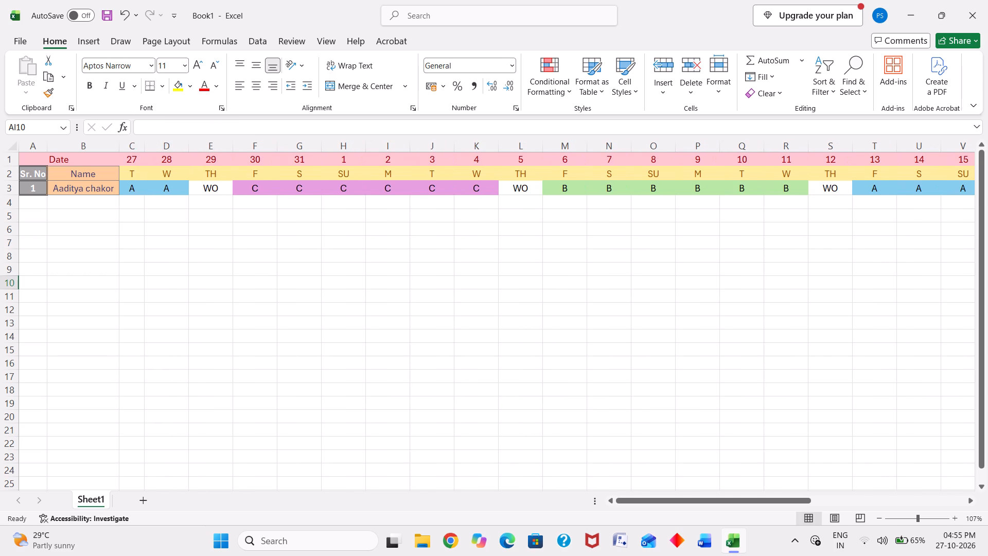
left_click_drag(188, 142, 186, 143)
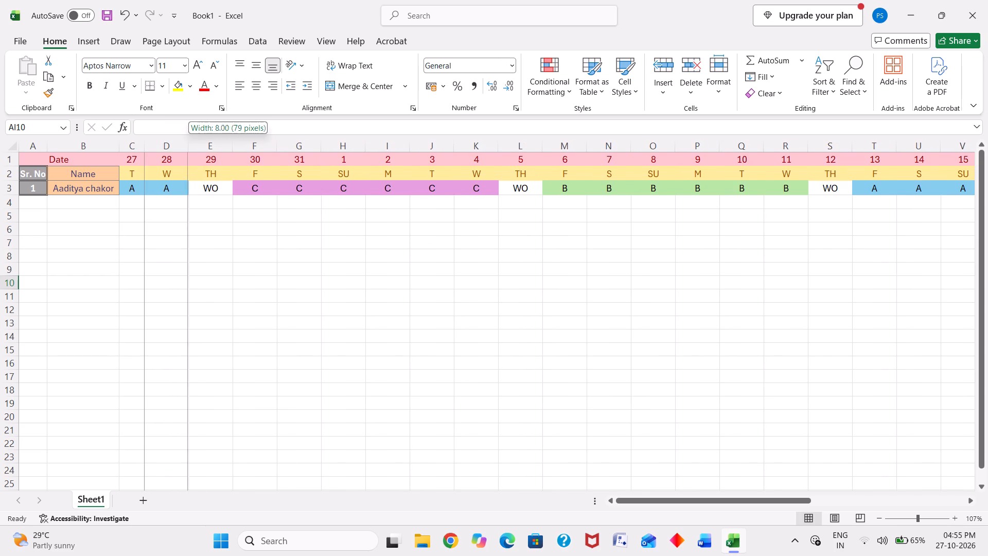
left_click_drag(186, 143, 168, 146)
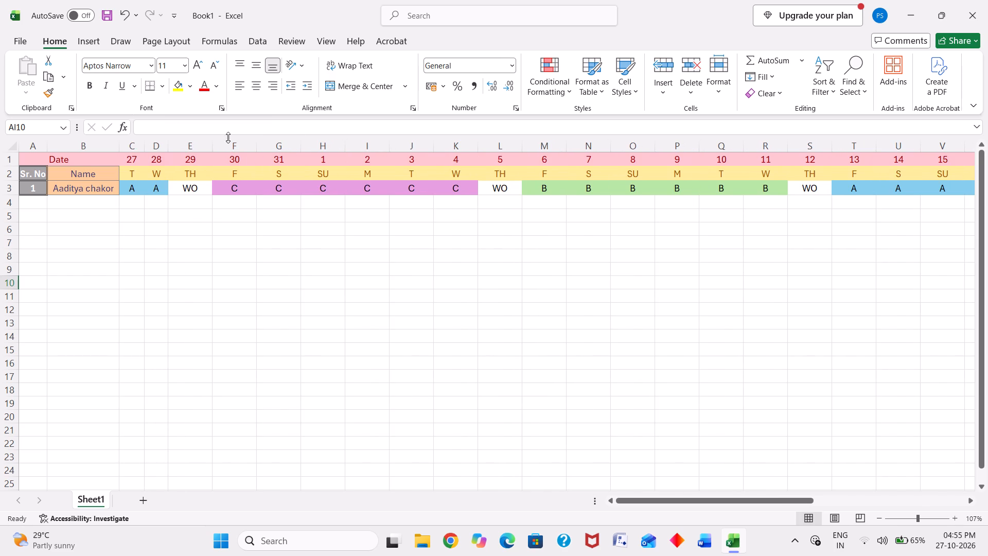
left_click_drag(213, 142, 200, 143)
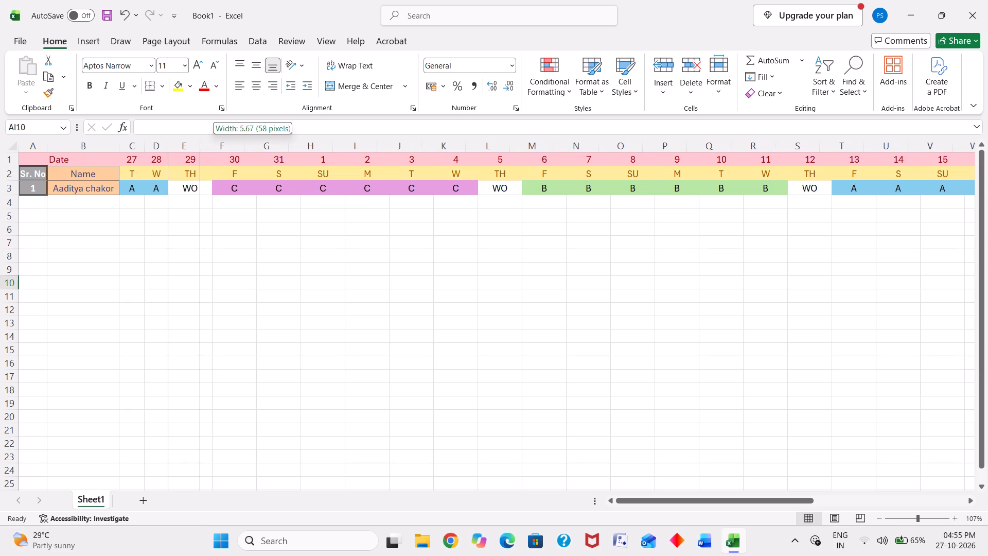
left_click_drag(200, 143, 190, 145)
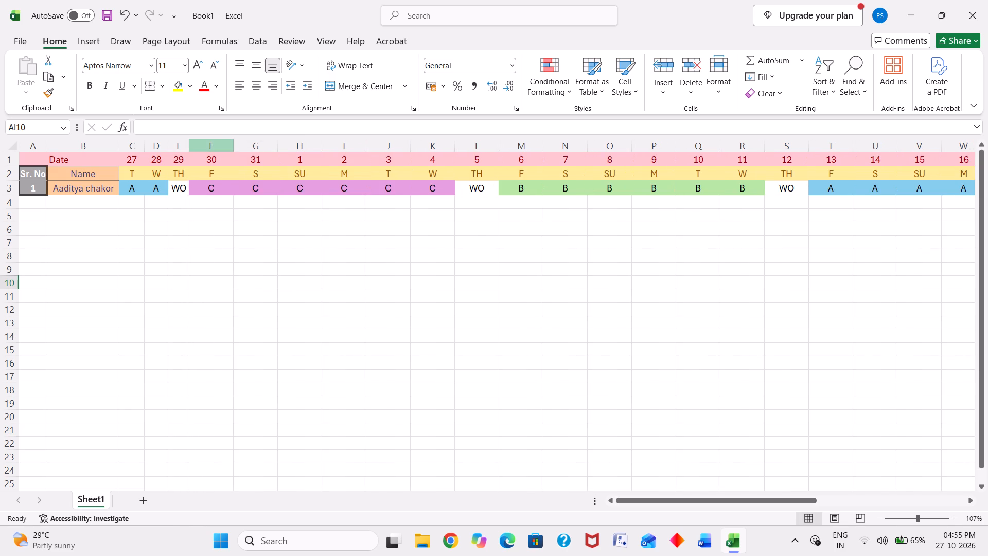
left_click_drag(234, 145, 212, 147)
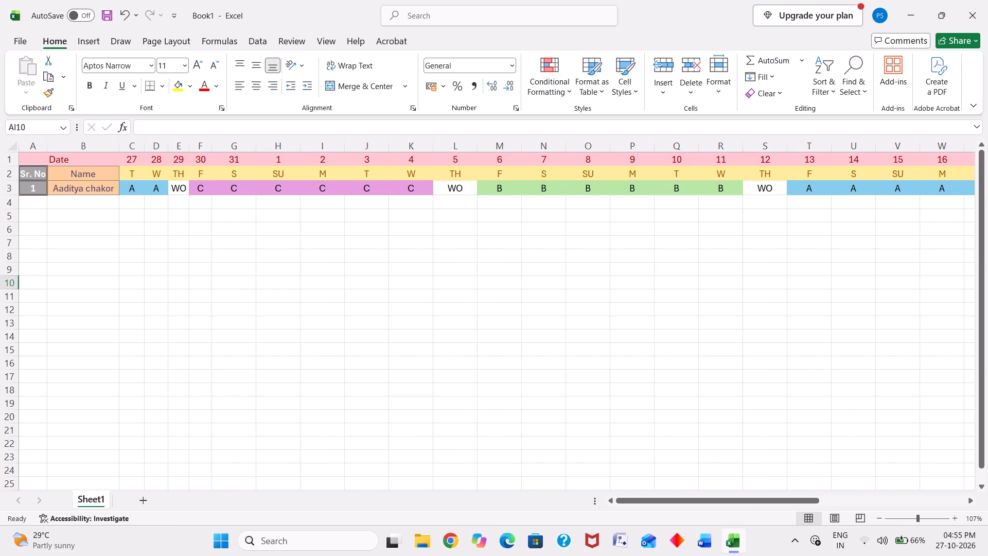
Narrow columns G, H and I, for the dates 31, 1 and 2, to closely fit their entries, with column I about 3.4 wide.
left_click_drag(255, 145, 229, 149)
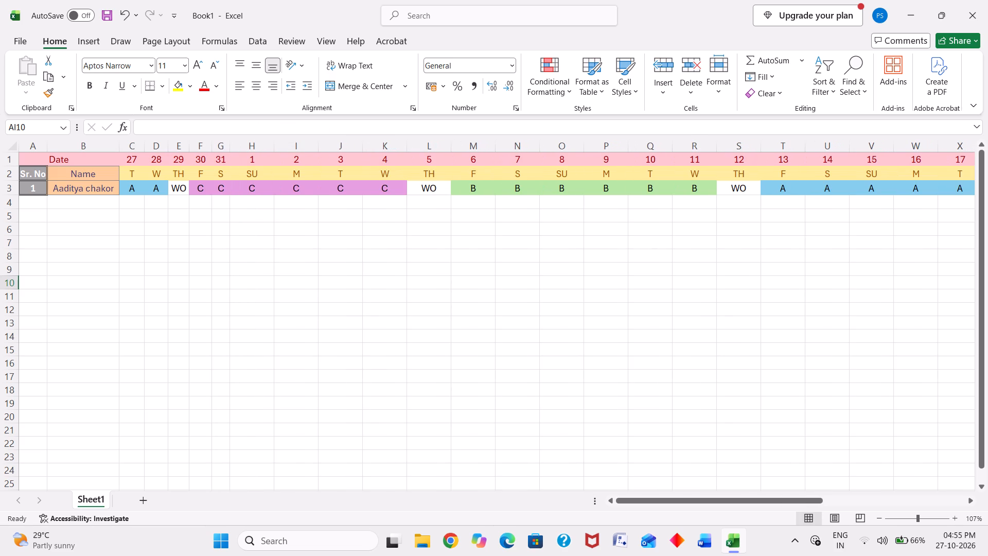
left_click_drag(274, 143, 251, 145)
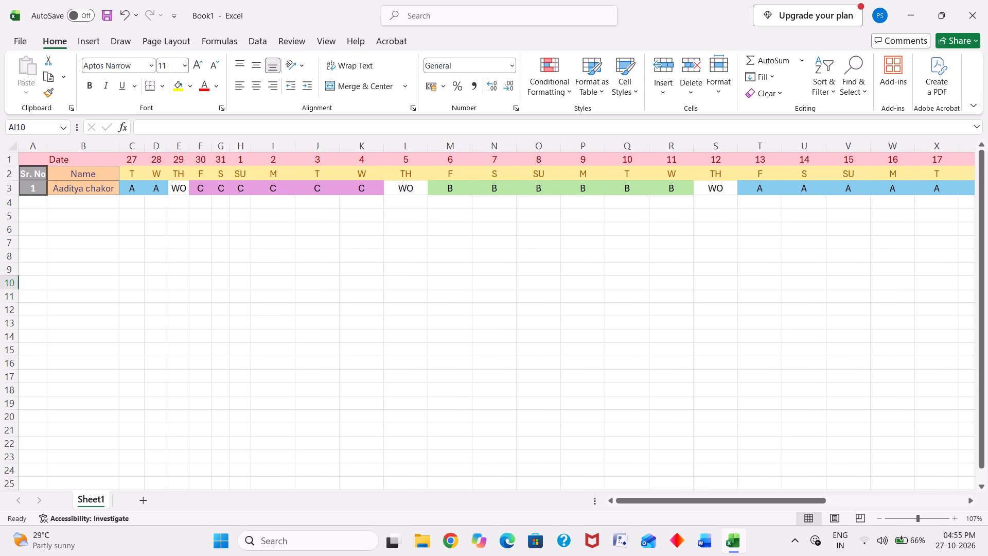
left_click(229, 148)
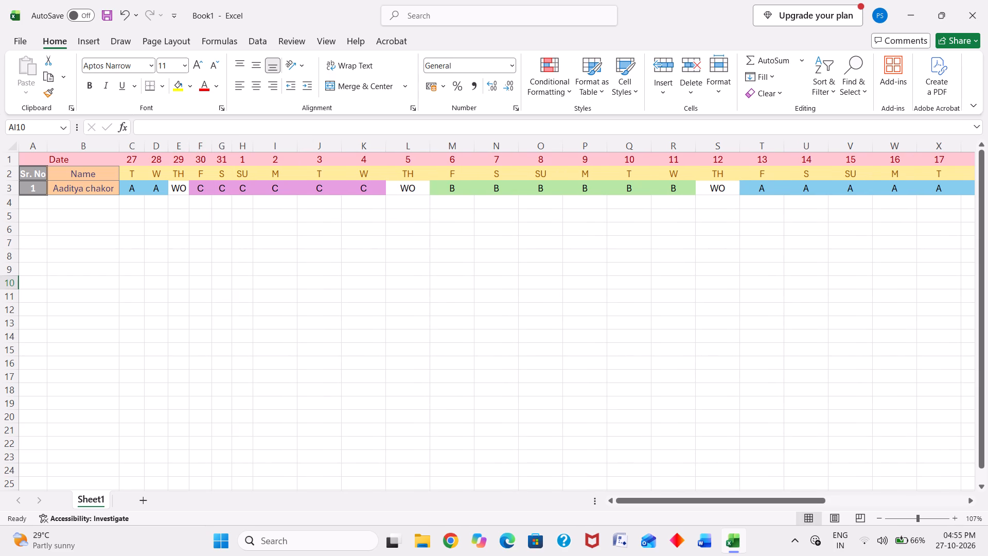
left_click(211, 146)
left_click_drag(298, 145, 276, 151)
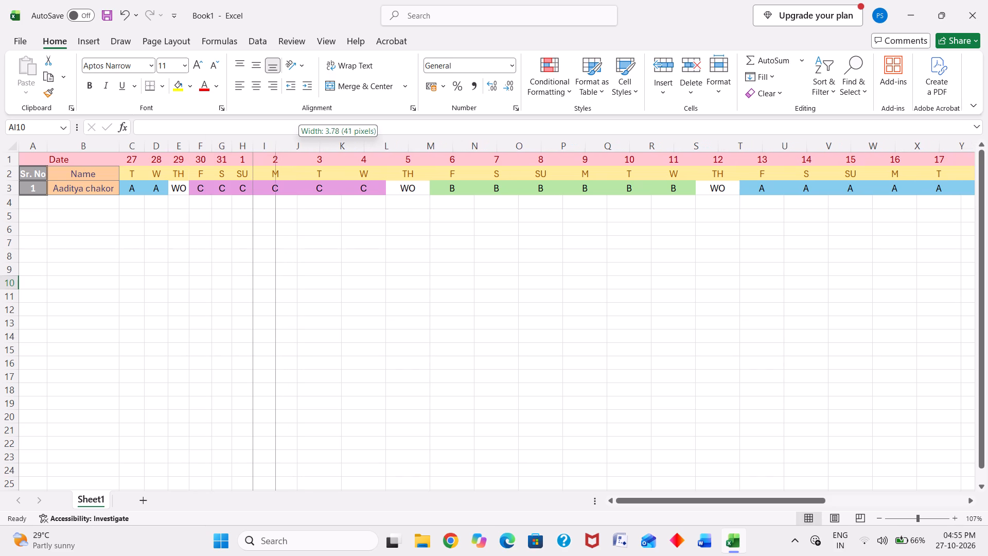
left_click_drag(276, 151, 275, 151)
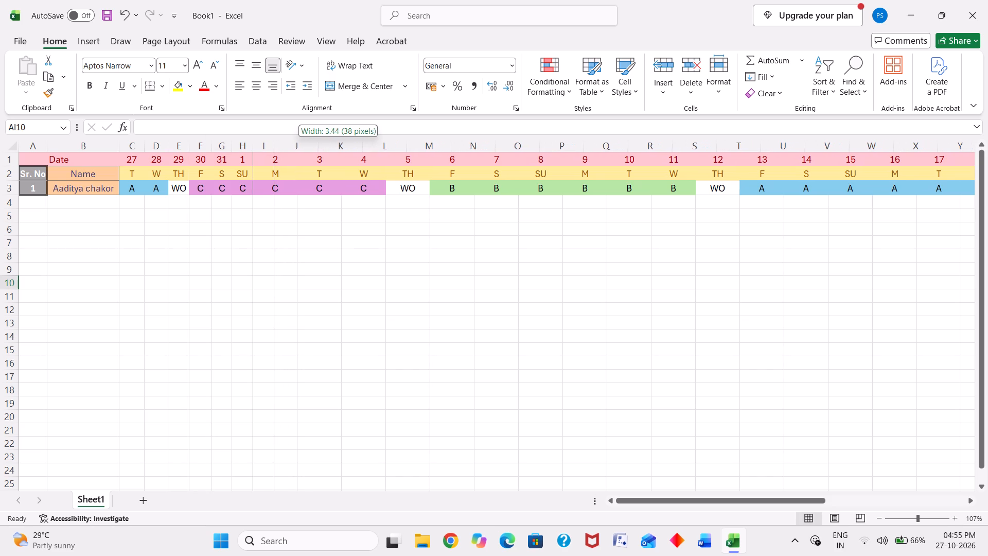
left_click_drag(275, 151, 274, 151)
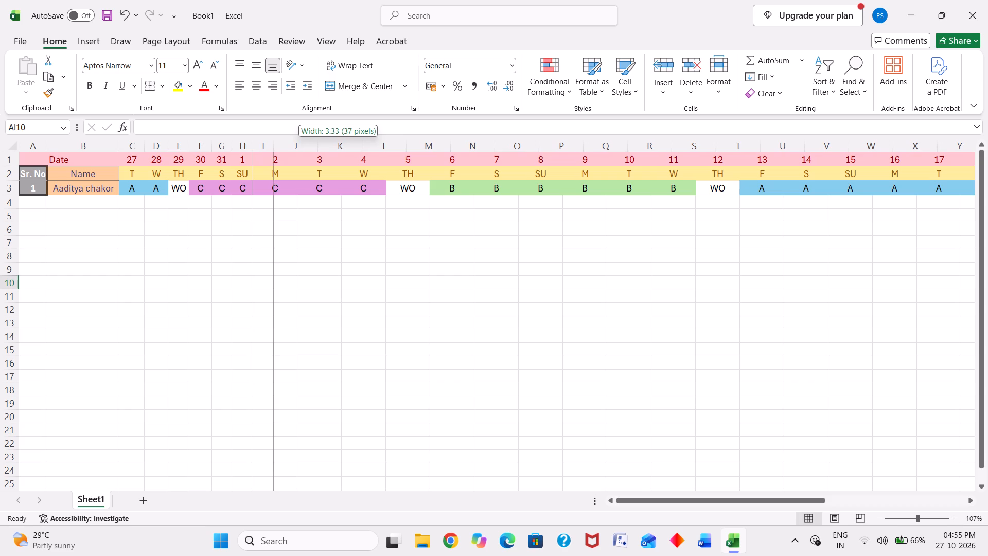
left_click_drag(274, 151, 275, 151)
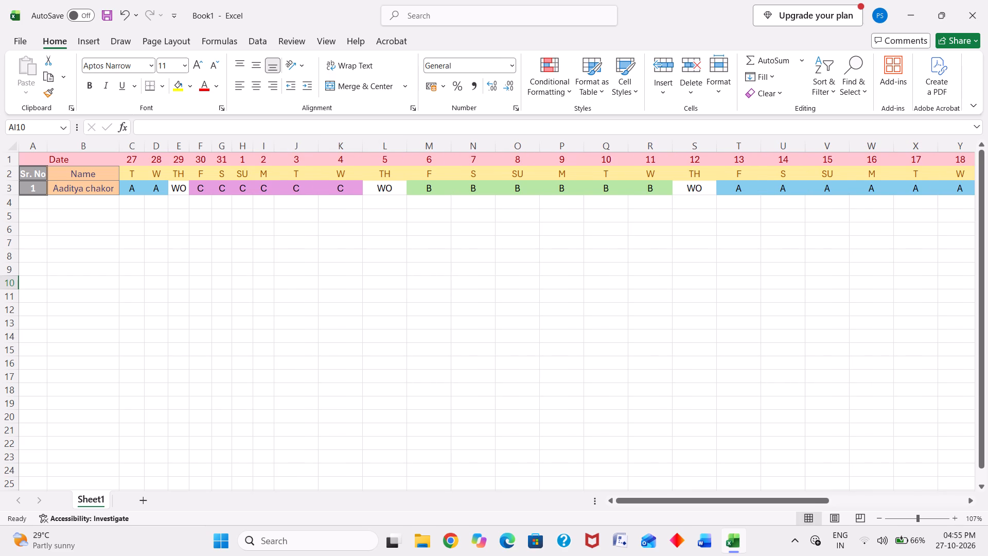
Narrow columns J, K and L, for the dates 3, 4 and 5, to a compact width of about 3.4 each.
left_click_drag(320, 147, 299, 153)
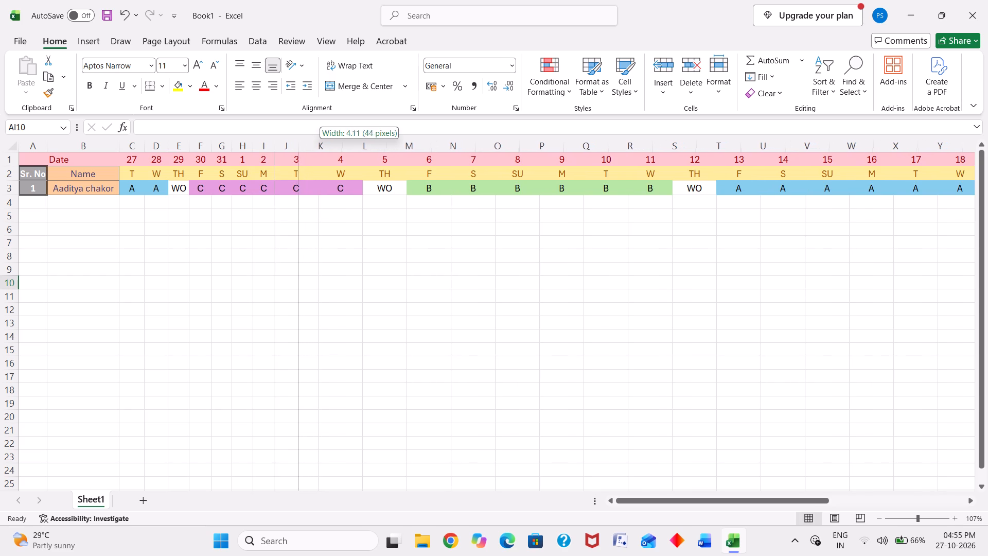
left_click_drag(299, 153, 296, 153)
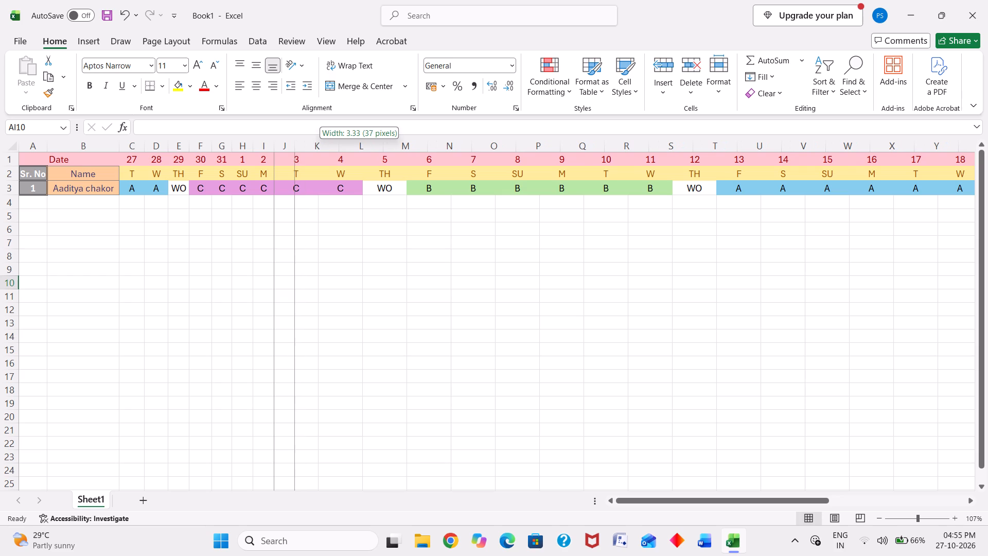
left_click_drag(296, 153, 296, 154)
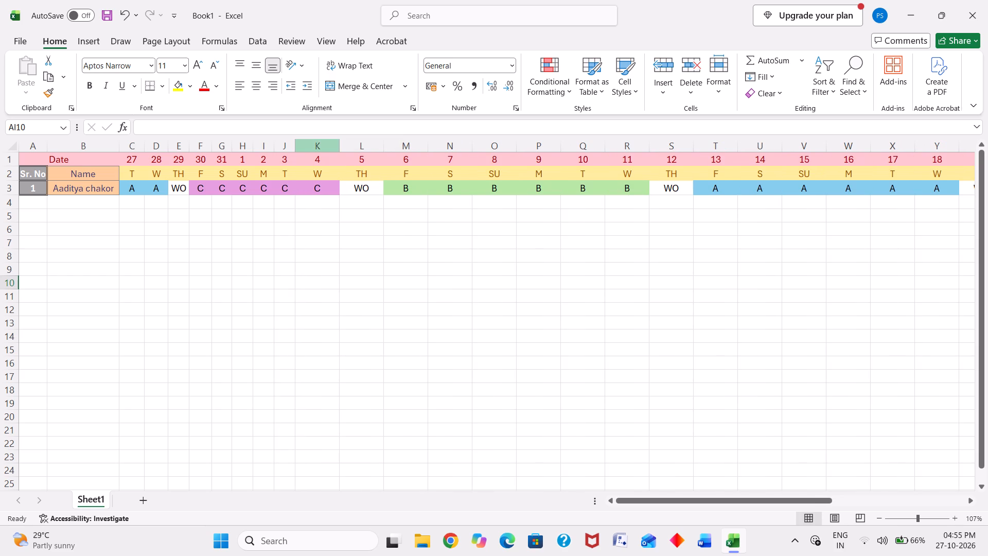
left_click_drag(340, 148, 322, 151)
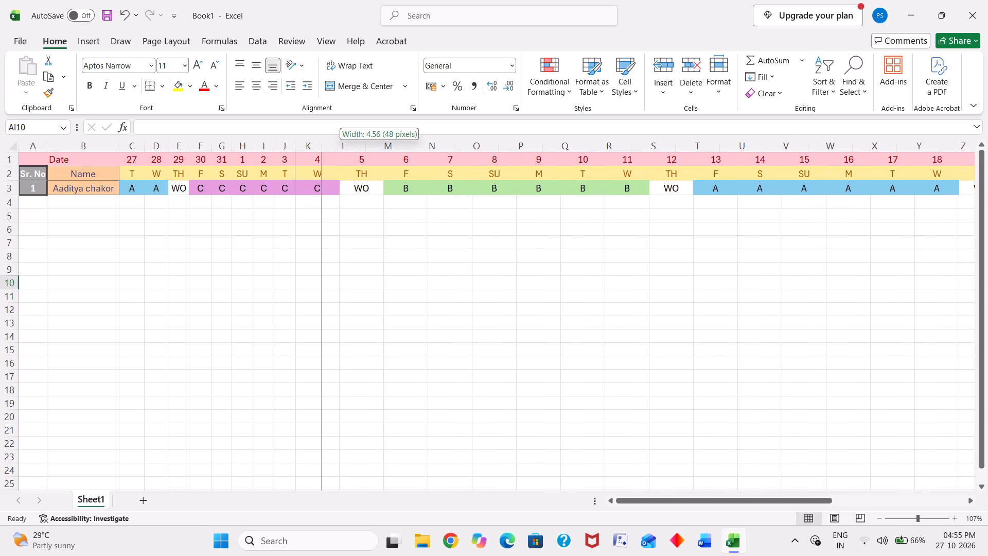
left_click_drag(322, 151, 316, 152)
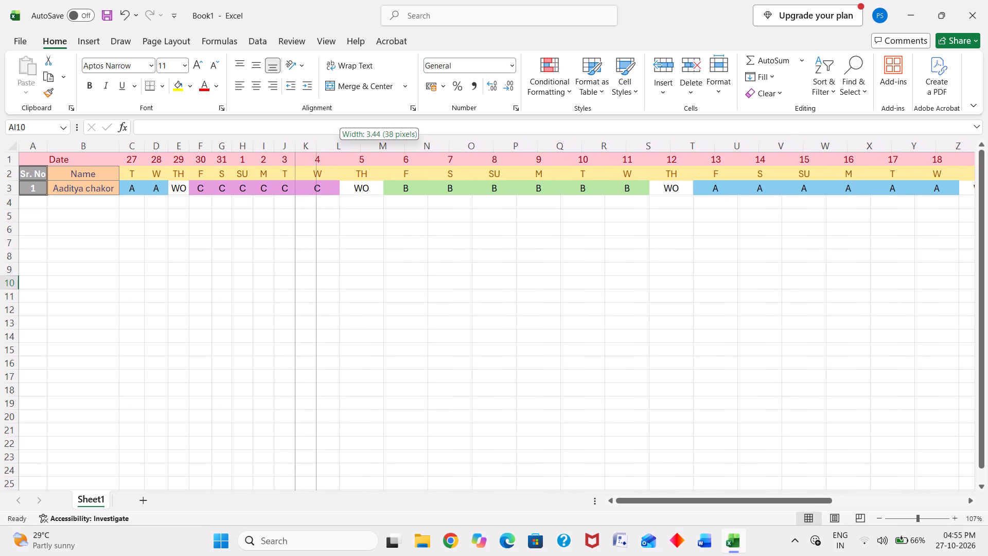
left_click_drag(316, 152, 316, 153)
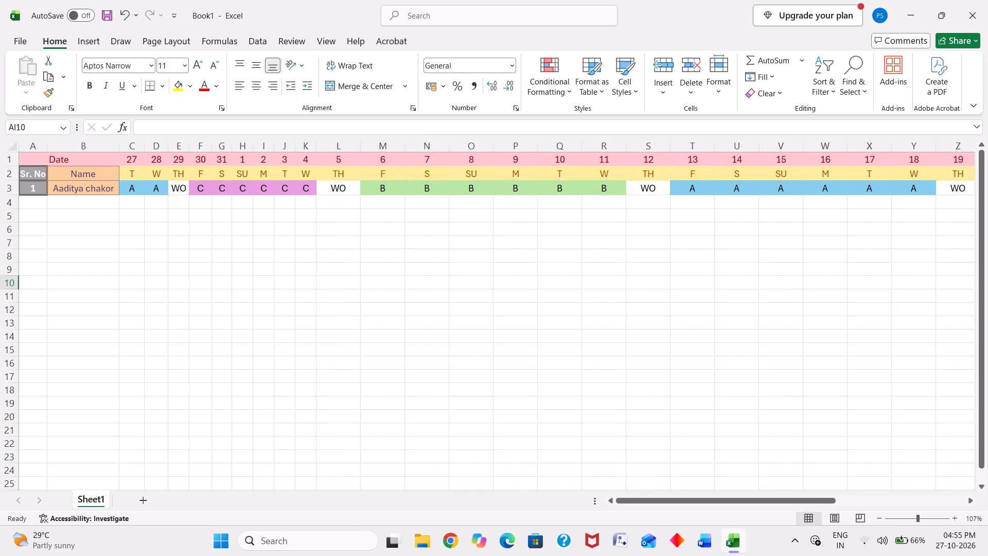
left_click_drag(359, 144, 358, 144)
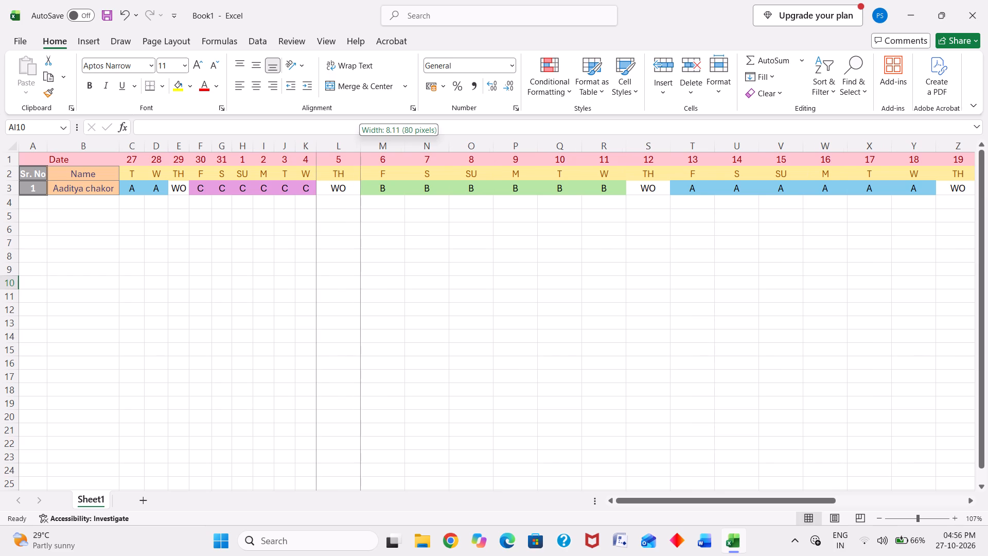
left_click_drag(358, 144, 337, 146)
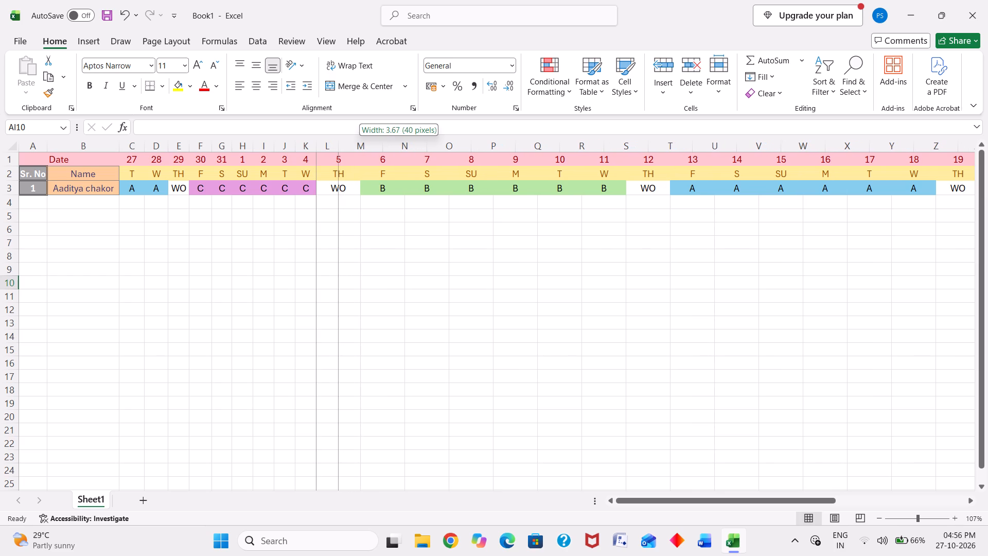
left_click_drag(337, 146, 334, 147)
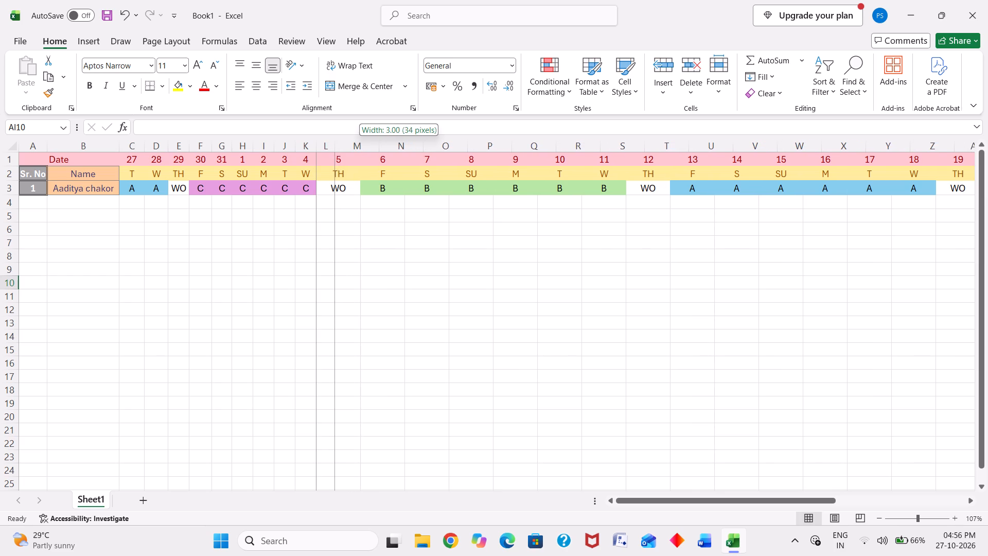
left_click_drag(334, 147, 336, 147)
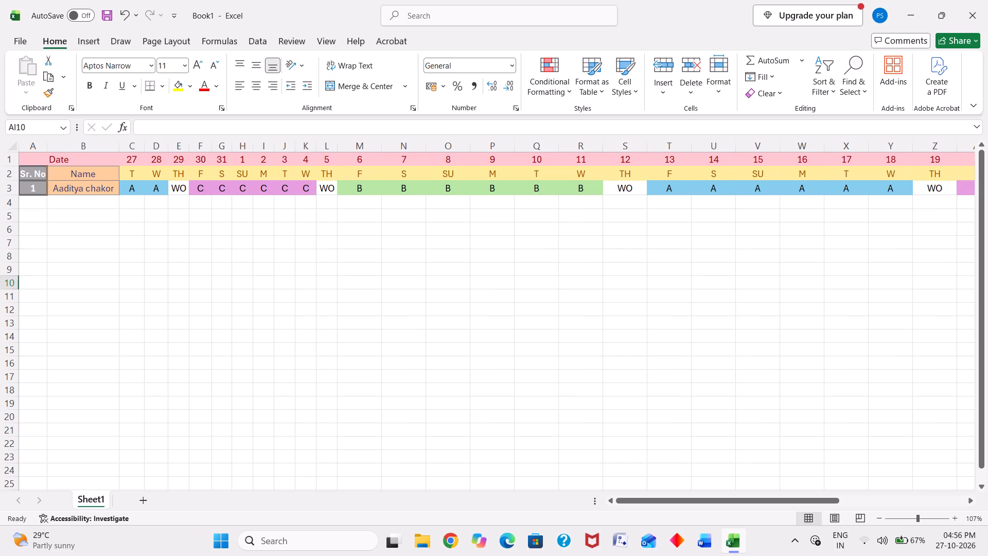
Narrow columns M and N, for the dates 6 and 7, to match the compact columns before them, with N about 3.5 wide.
left_click_drag(383, 140, 373, 142)
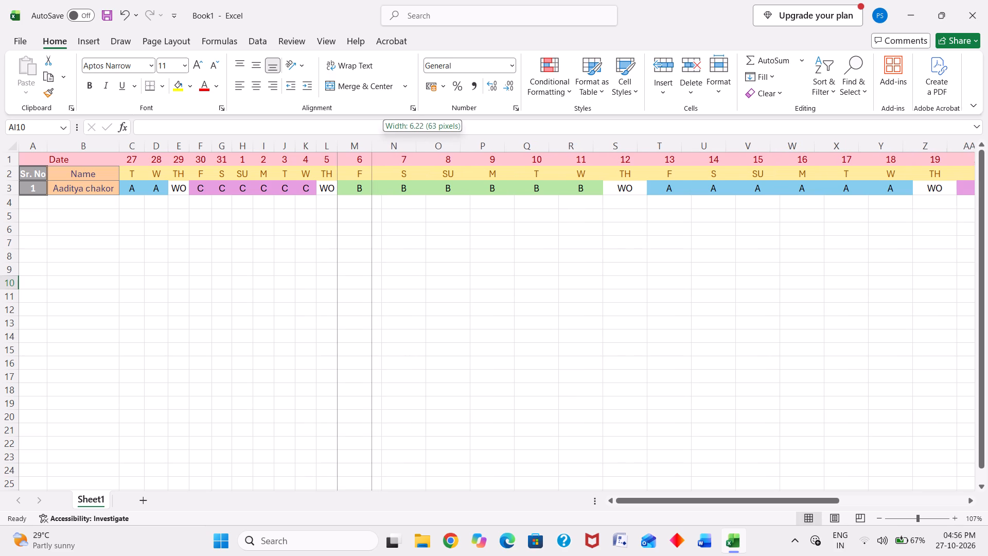
left_click_drag(373, 142, 367, 143)
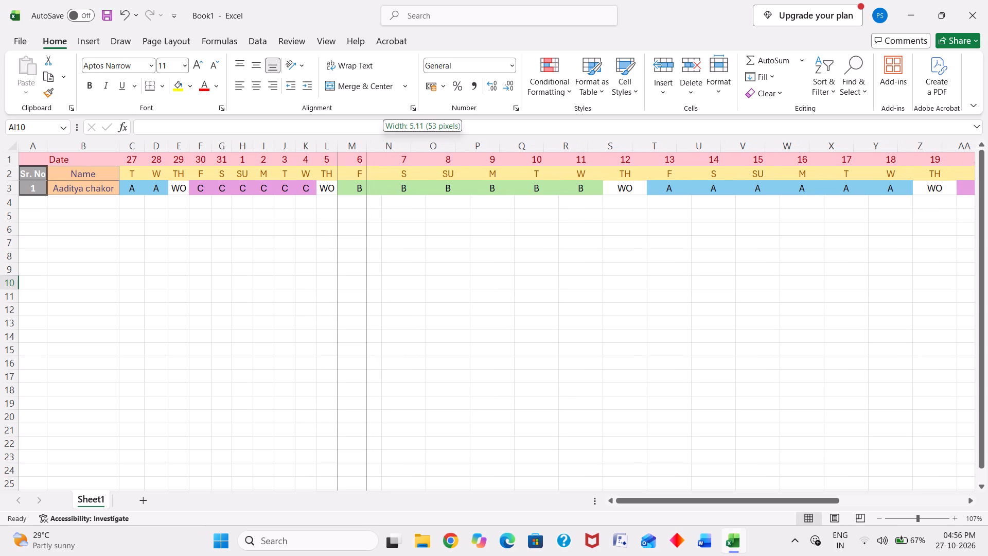
left_click_drag(367, 143, 362, 145)
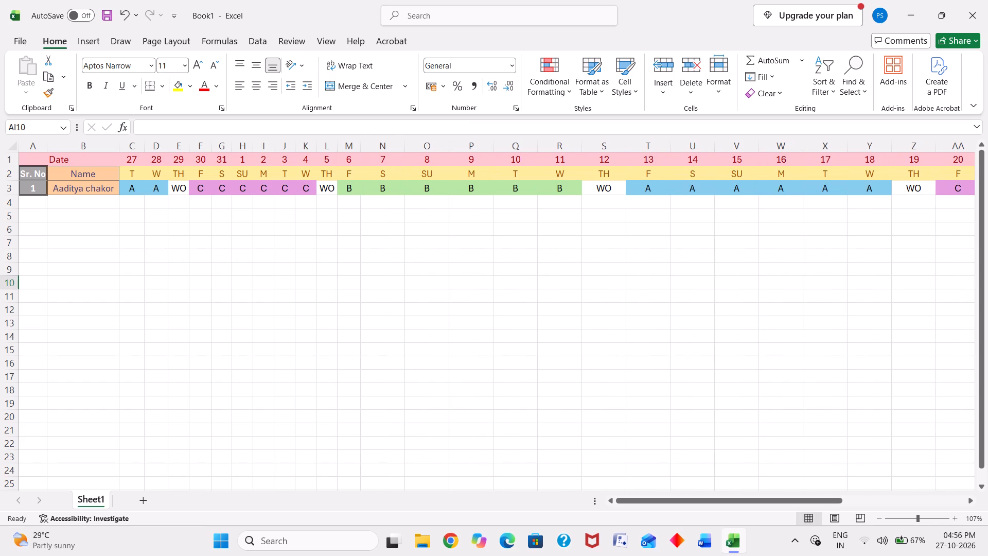
left_click(361, 143)
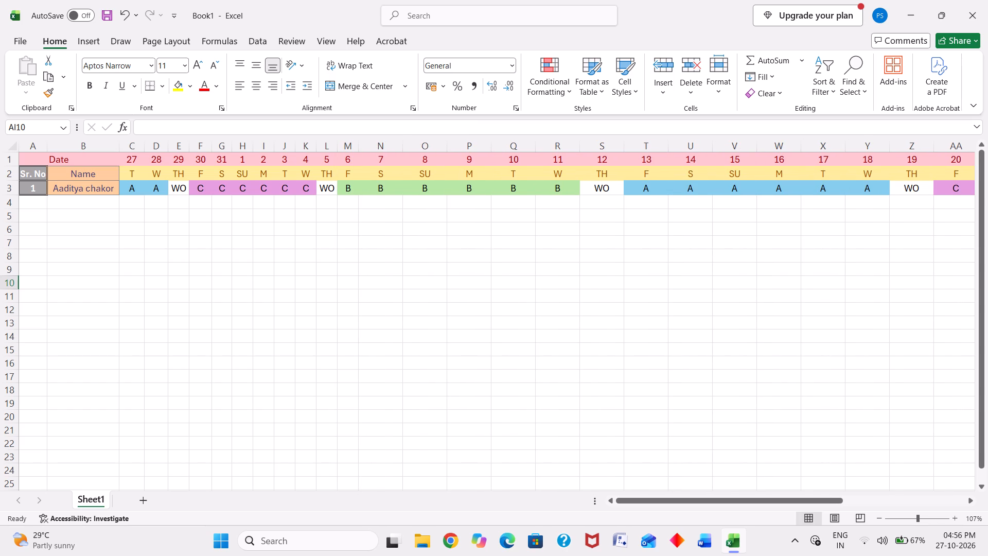
left_click_drag(403, 145, 381, 149)
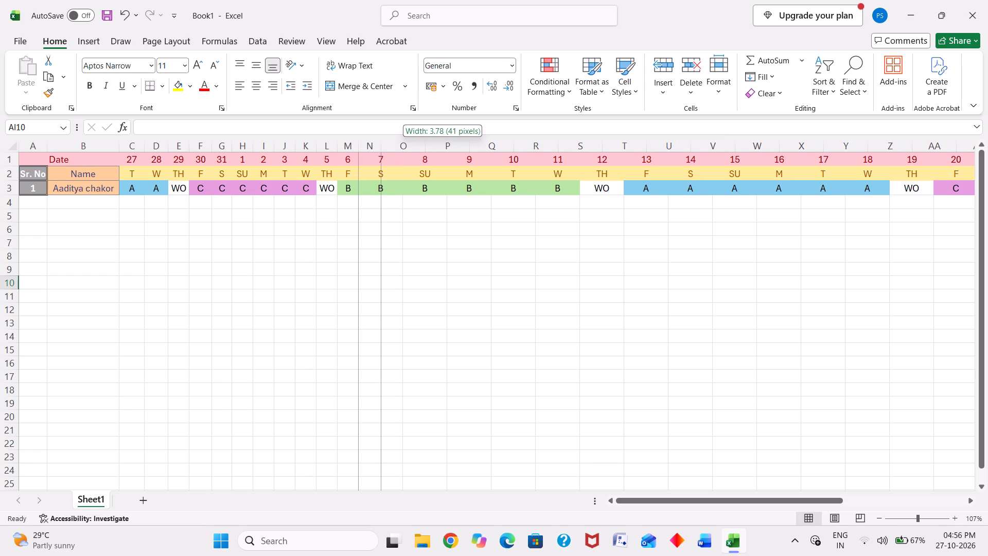
left_click_drag(381, 149, 379, 150)
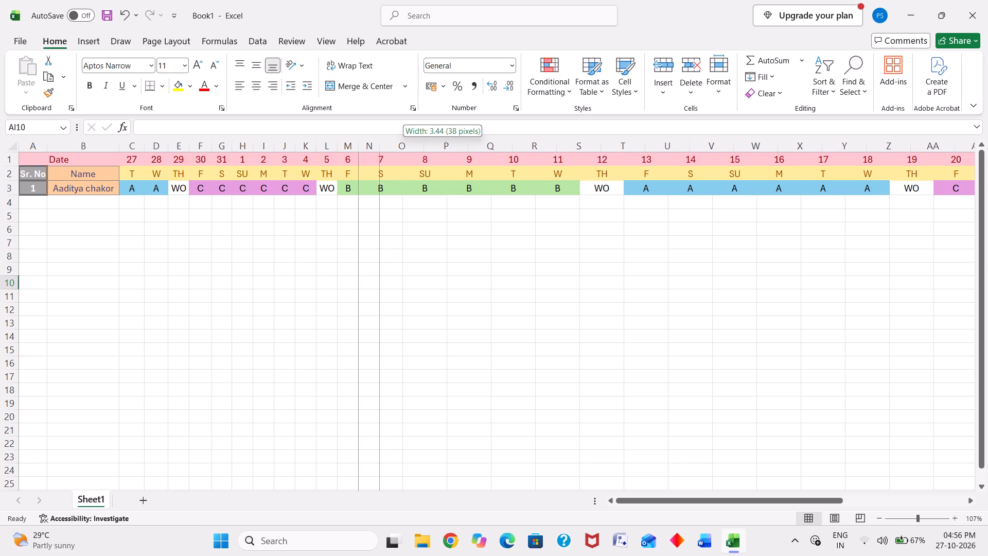
left_click_drag(379, 150, 380, 151)
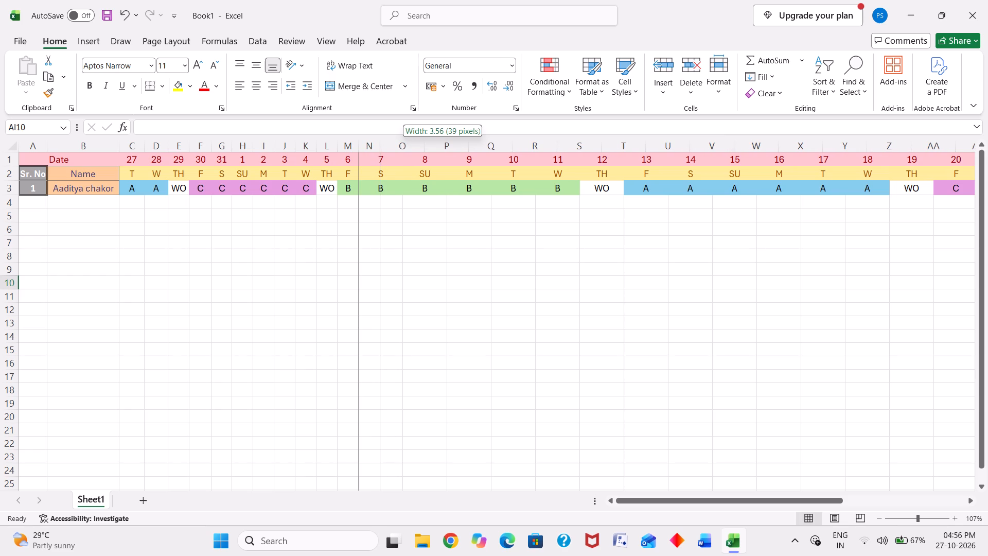
left_click_drag(380, 151, 380, 151)
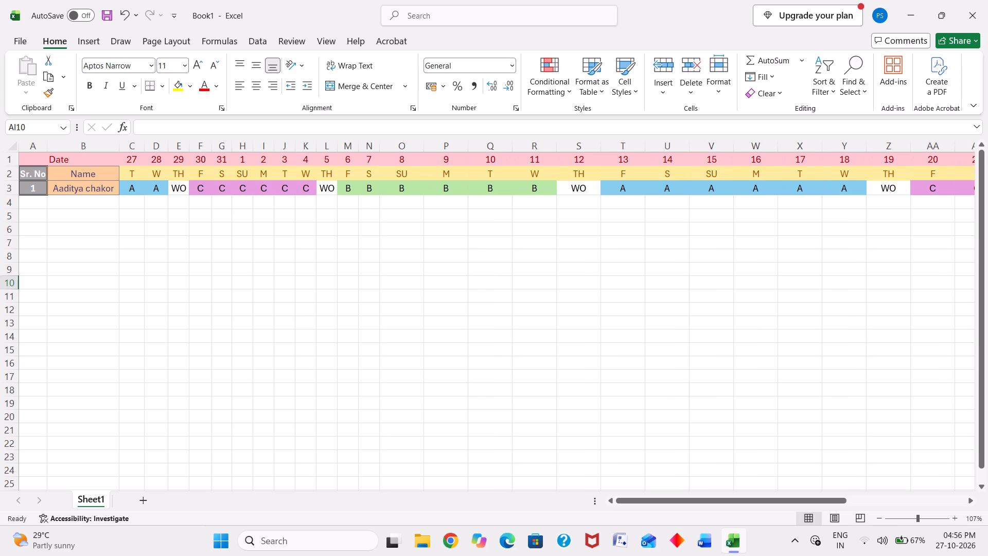
Narrow columns O and P, for the dates 8 and 9, to a compact width of about 3.5 each.
scroll(436, 162, "left", 1)
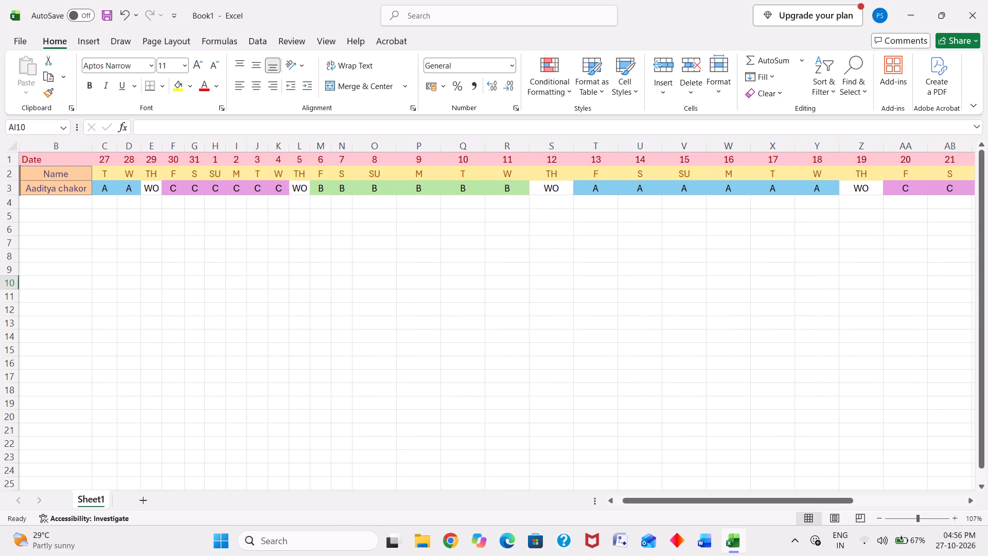
scroll(435, 161, "left", 1)
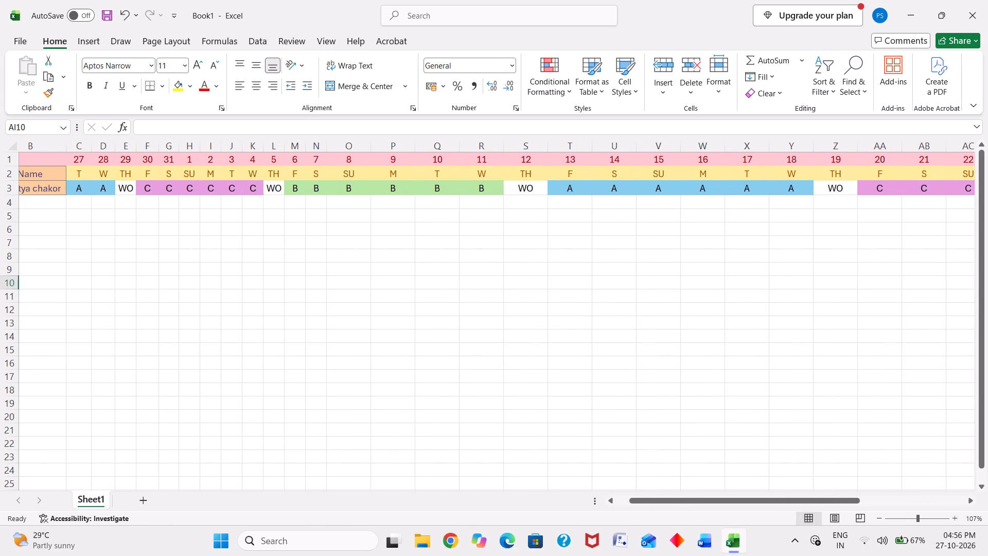
left_click_drag(374, 143, 351, 146)
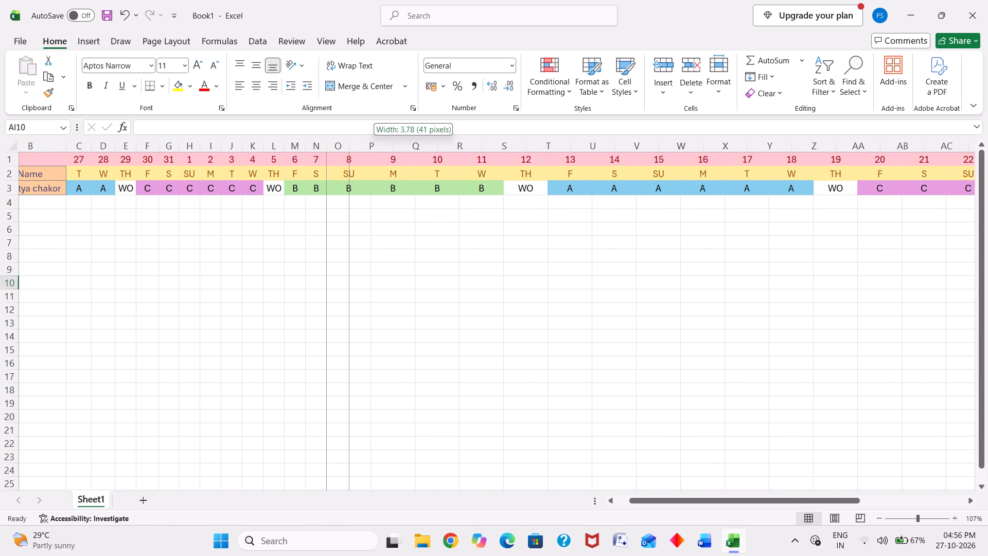
left_click_drag(351, 146, 352, 147)
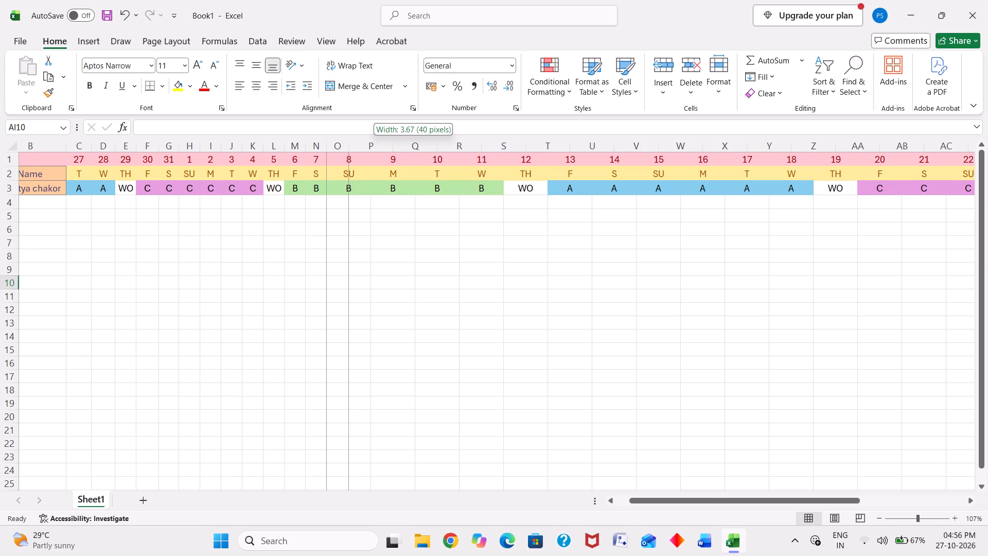
left_click_drag(352, 147, 350, 149)
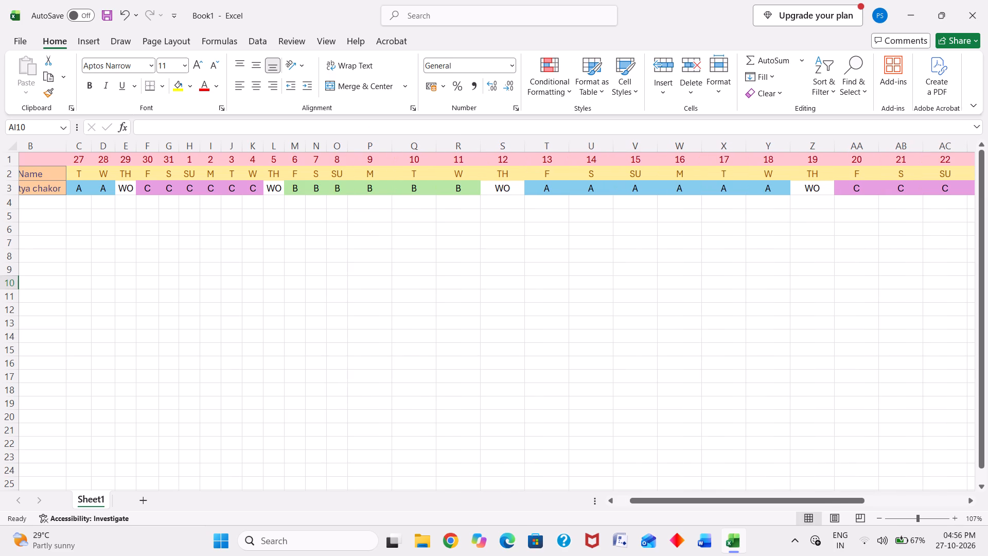
left_click_drag(393, 145, 384, 147)
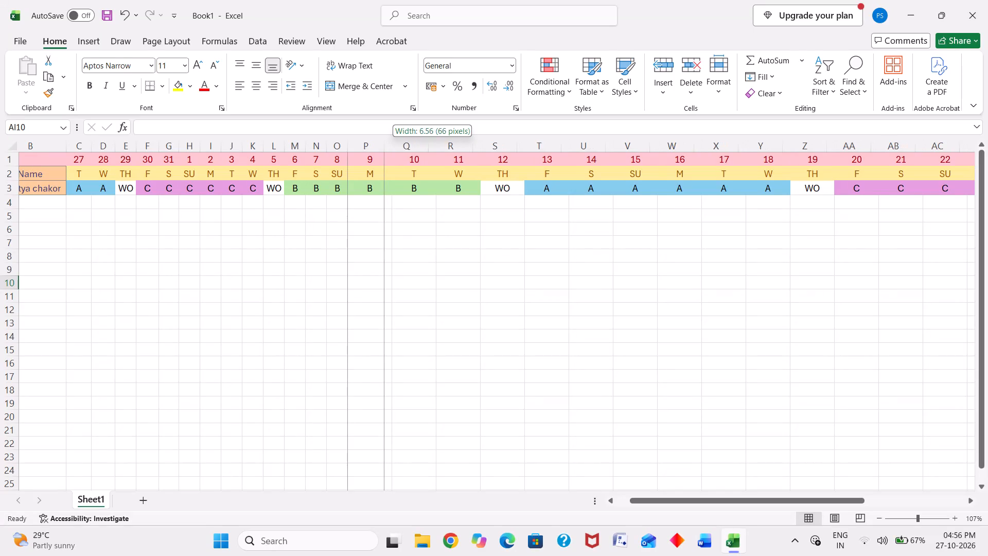
left_click_drag(384, 147, 369, 149)
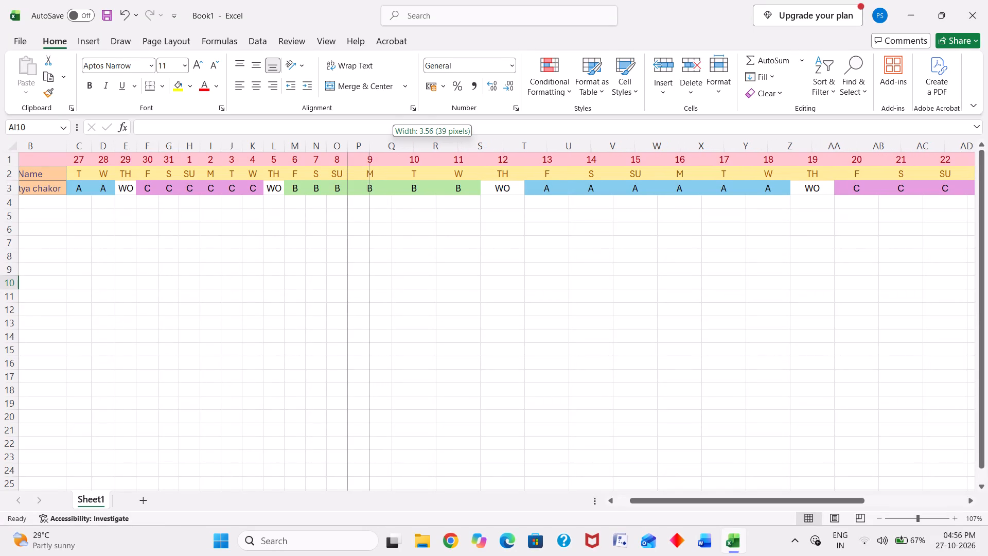
left_click_drag(369, 149, 370, 149)
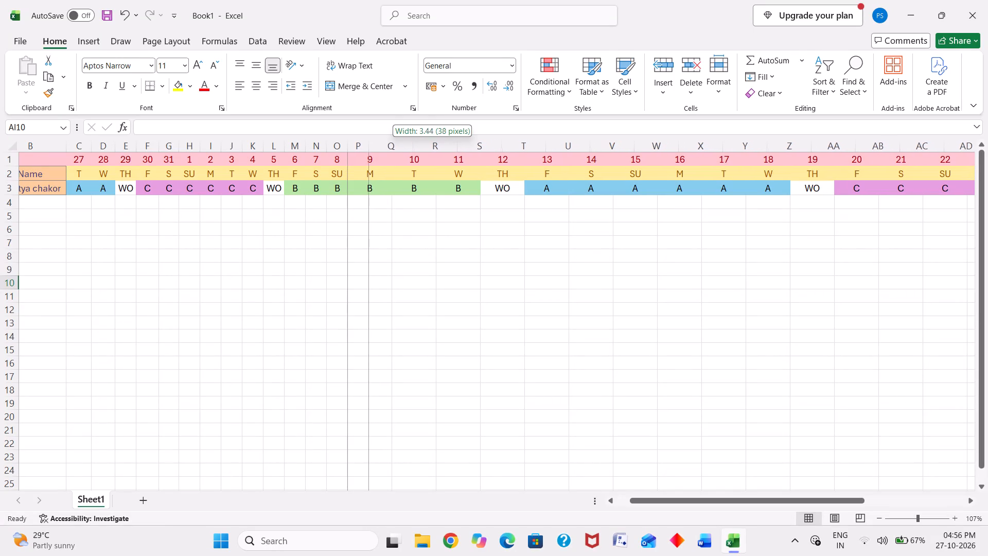
left_click_drag(370, 149, 369, 149)
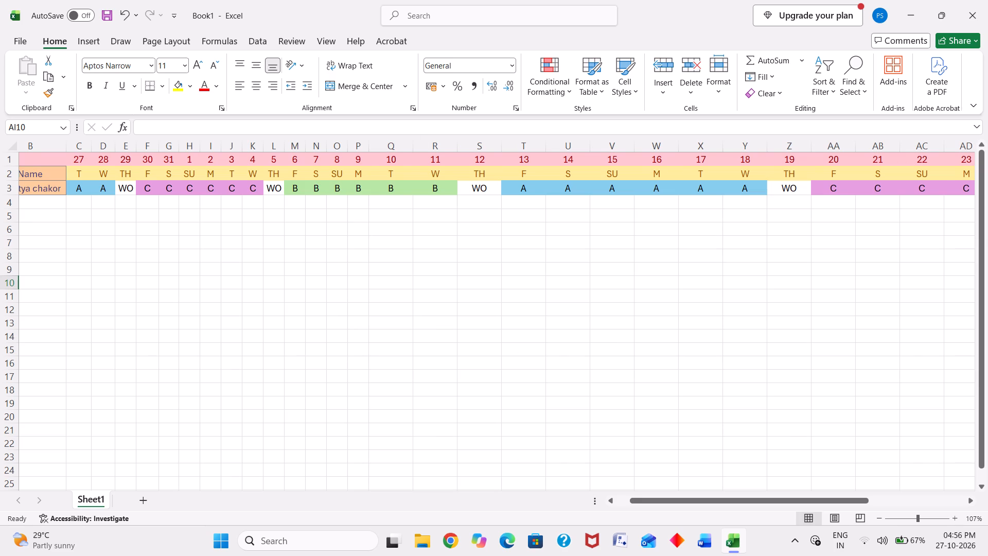
Narrow columns Q and R, for the dates 10 and 11, to a compact width of about 3.4 each.
scroll(474, 210, "right", 1)
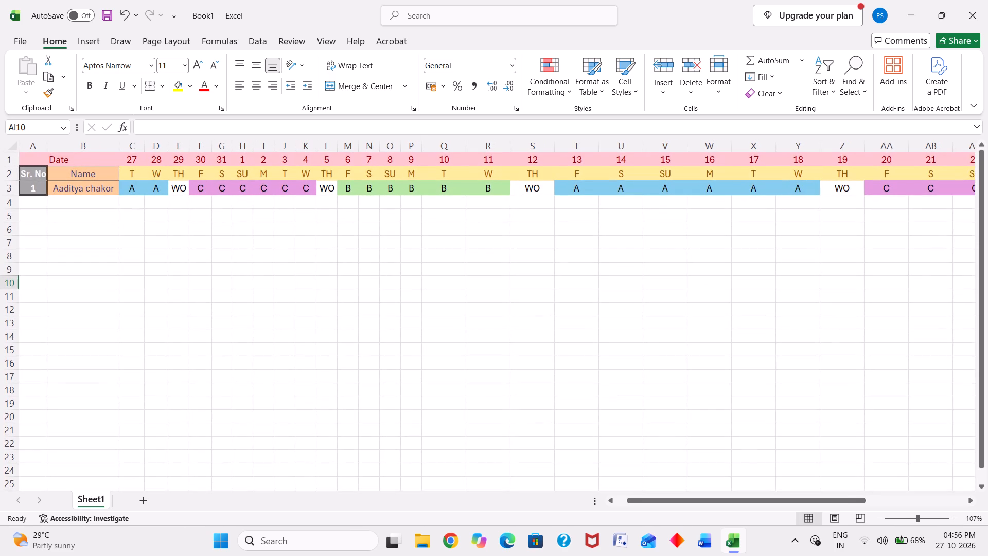
scroll(474, 210, "left", 1)
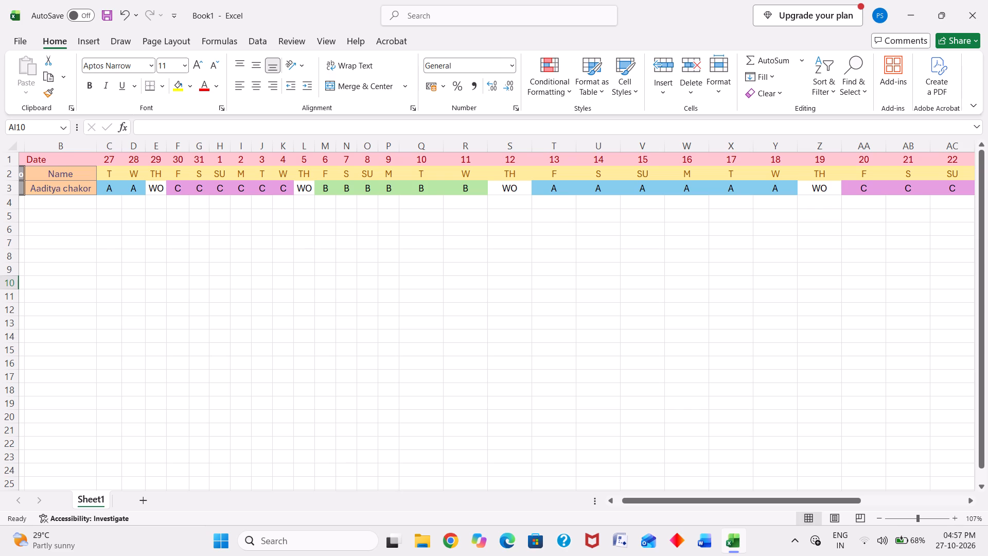
left_click_drag(442, 146, 419, 154)
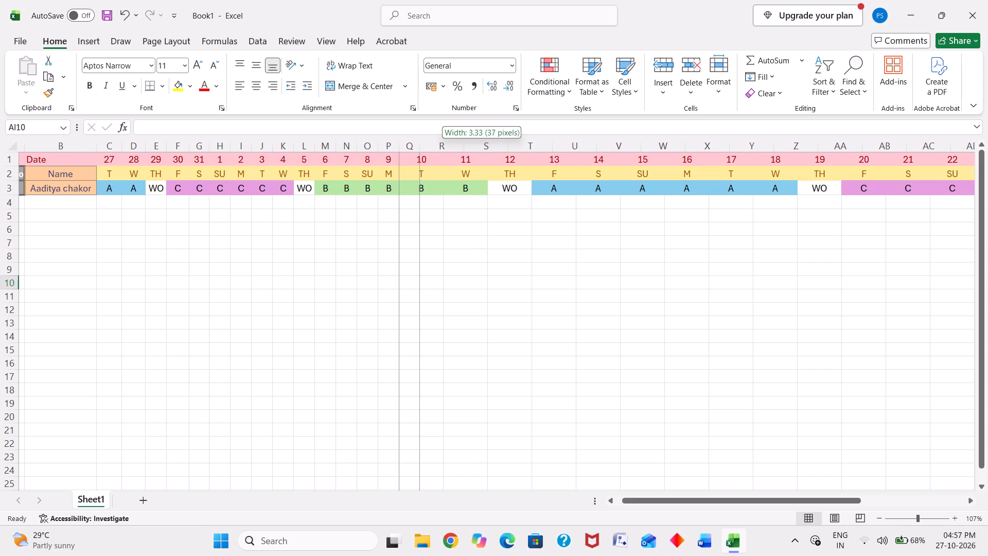
left_click_drag(419, 154, 420, 154)
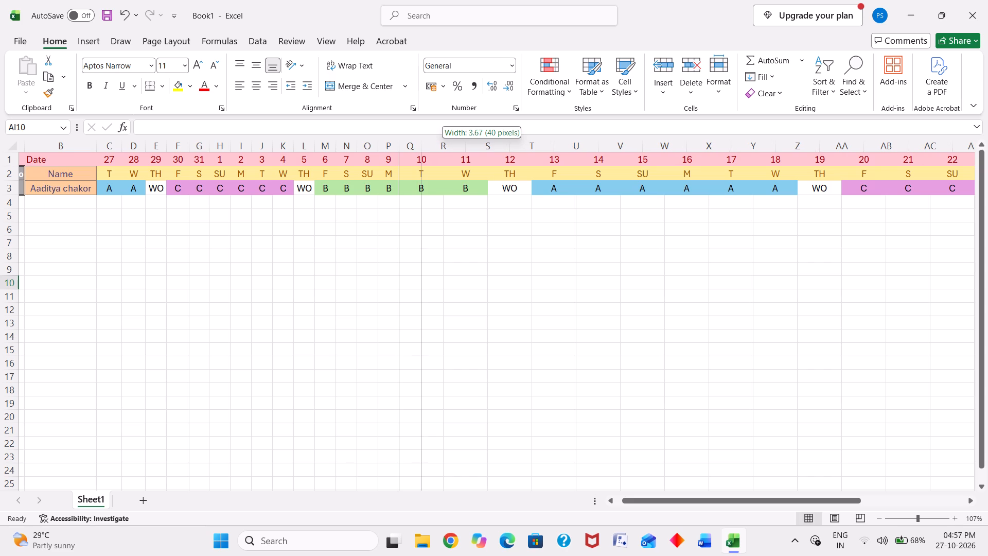
left_click_drag(420, 154, 420, 154)
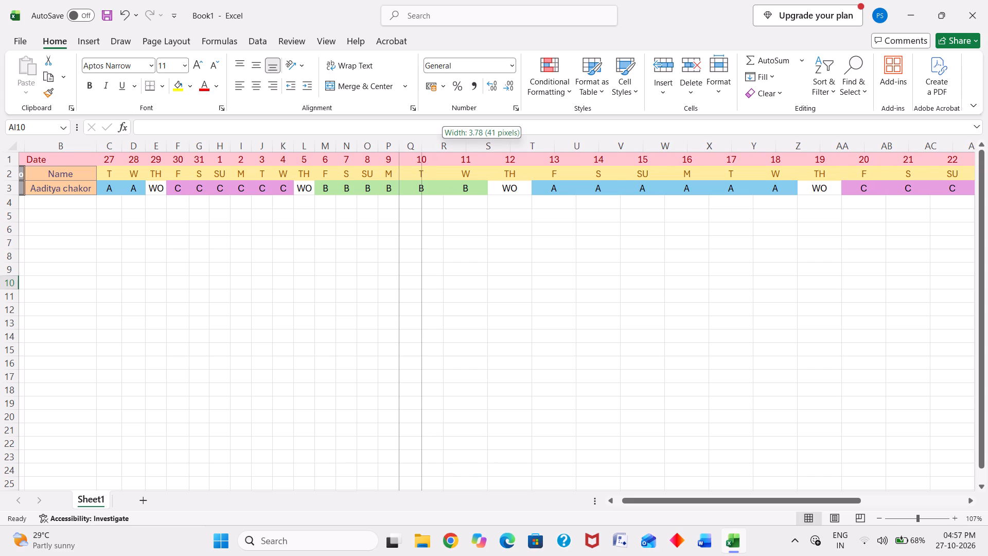
left_click_drag(420, 154, 419, 154)
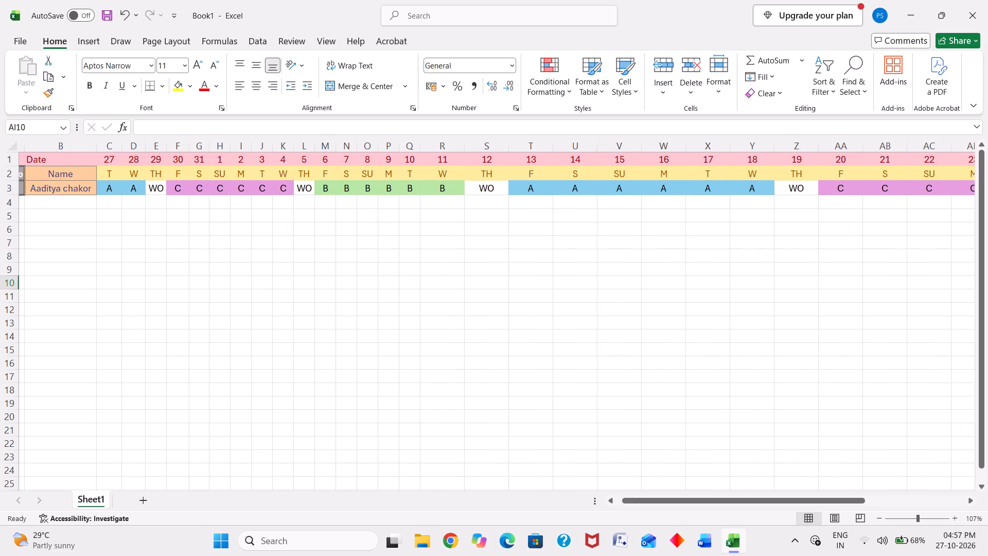
left_click_drag(465, 145, 439, 149)
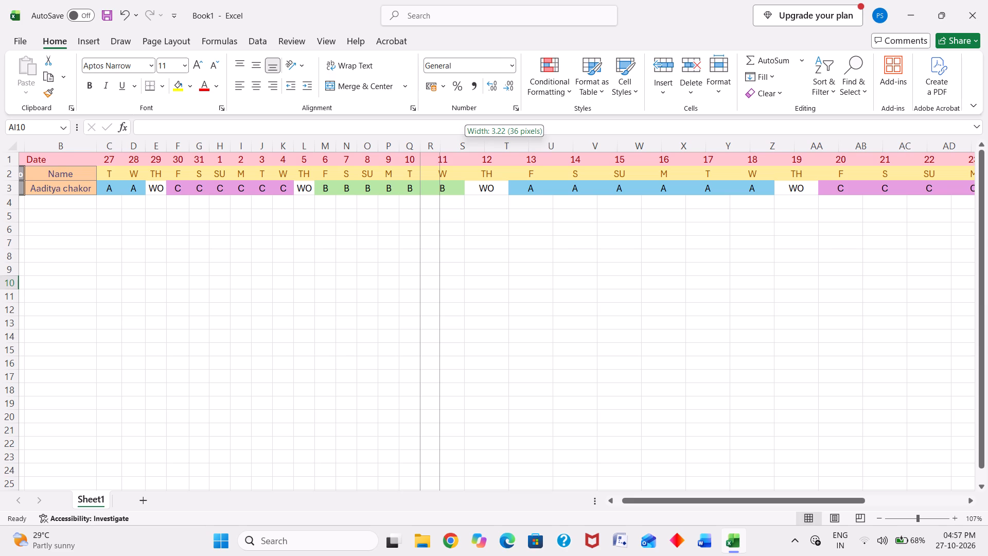
left_click_drag(439, 149, 442, 149)
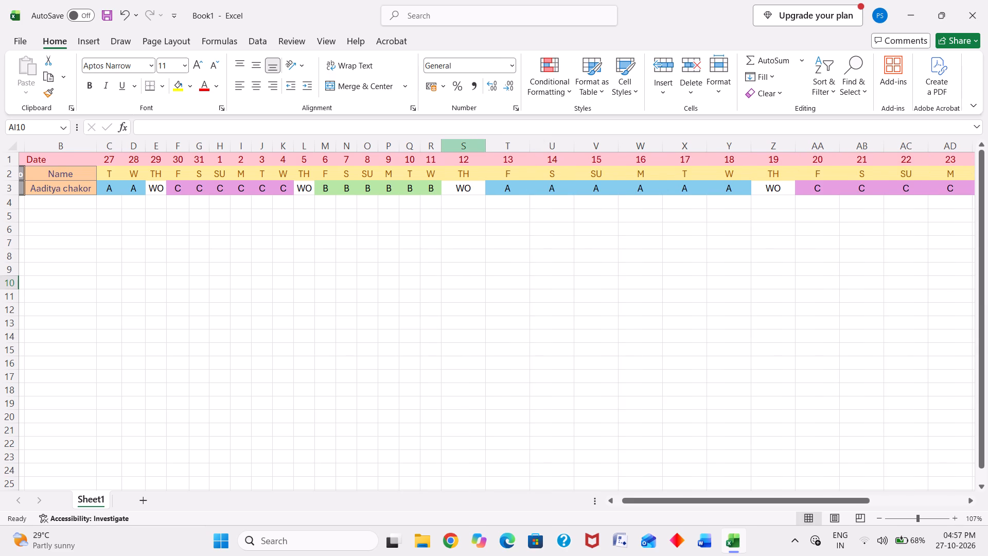
Narrow columns S and T, for the dates 12 and 13, to a compact width of about 3.4 each.
left_click_drag(482, 143, 467, 147)
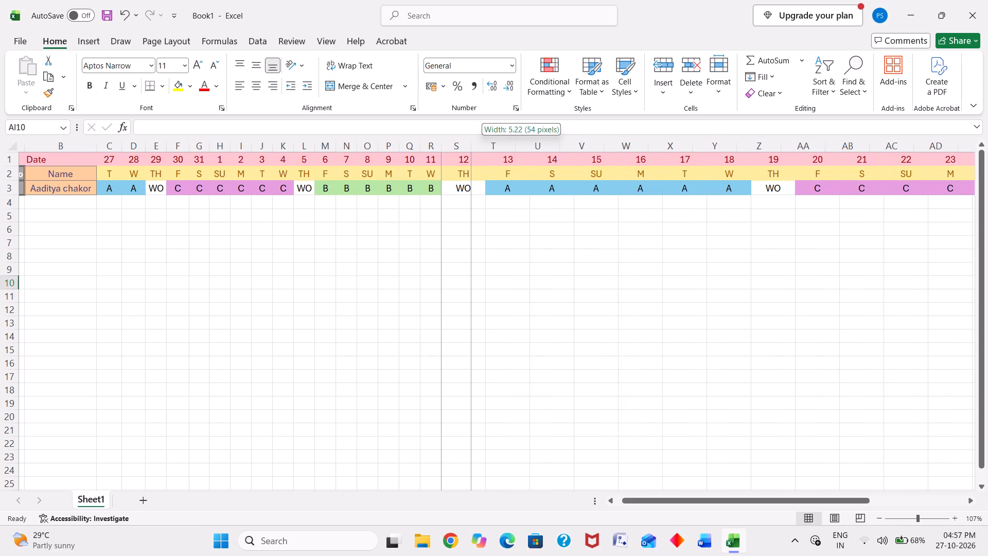
left_click_drag(467, 147, 463, 149)
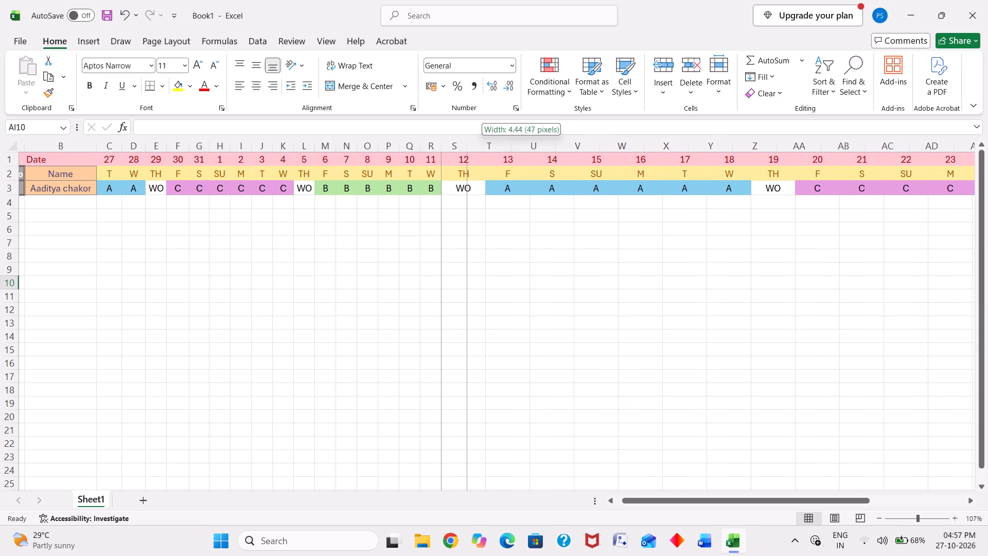
left_click_drag(463, 149, 458, 150)
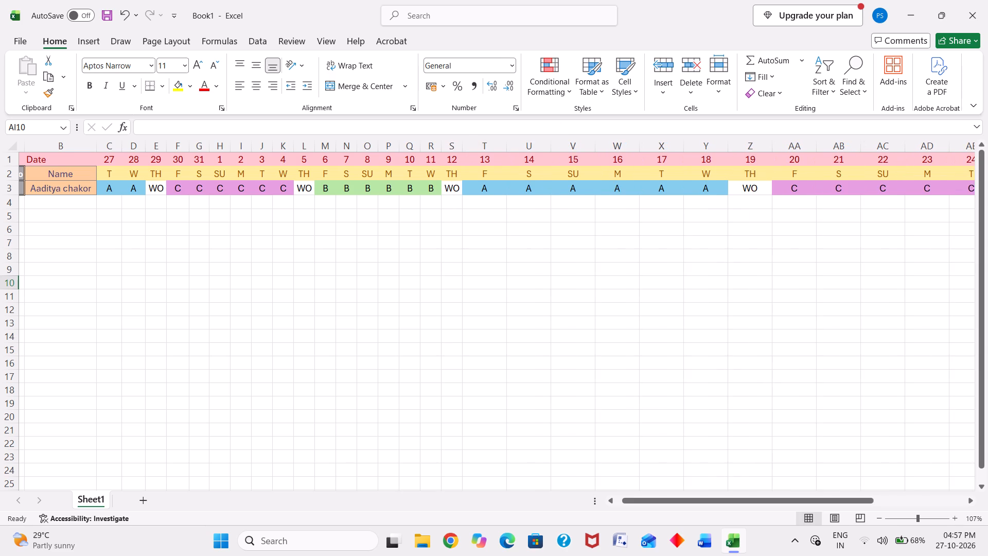
left_click_drag(507, 142, 485, 145)
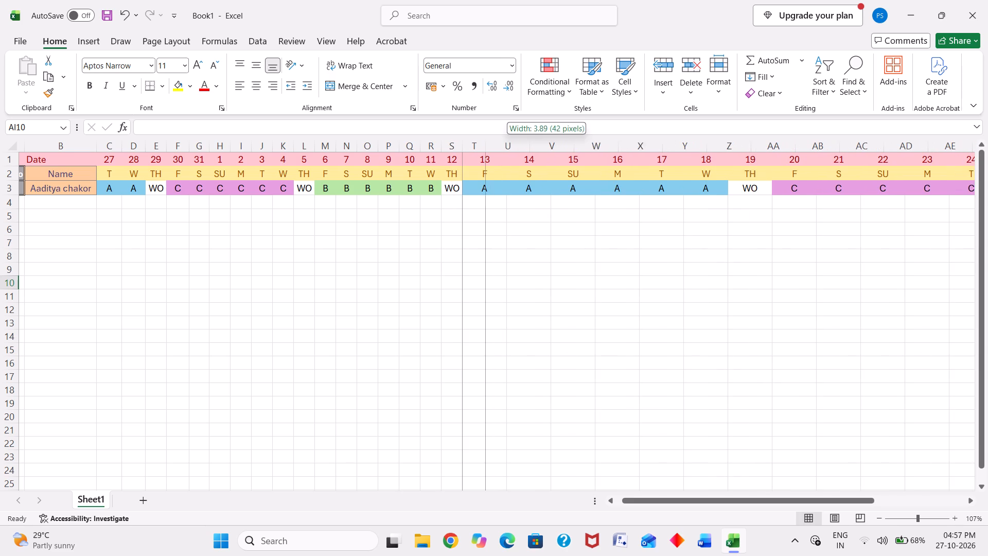
left_click_drag(485, 145, 483, 146)
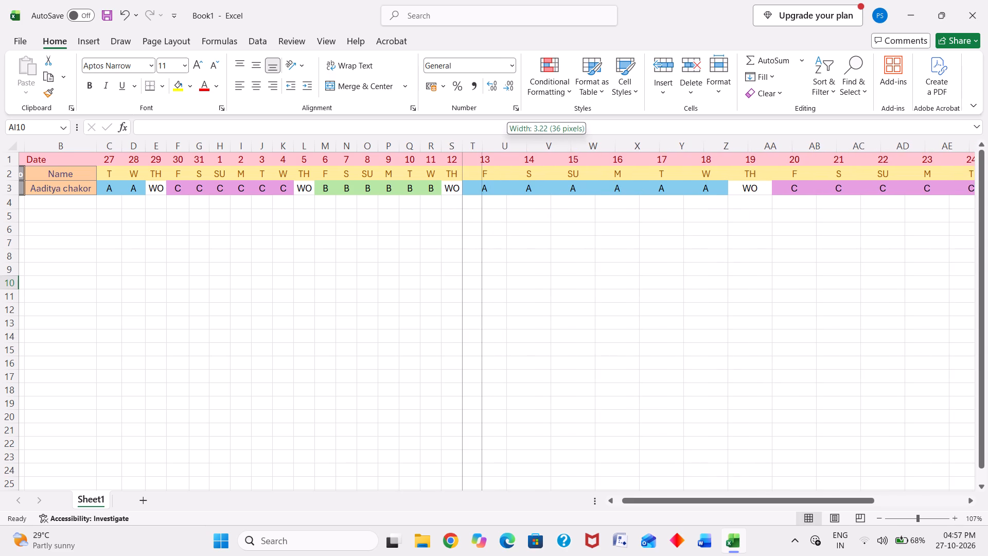
left_click_drag(483, 146, 484, 146)
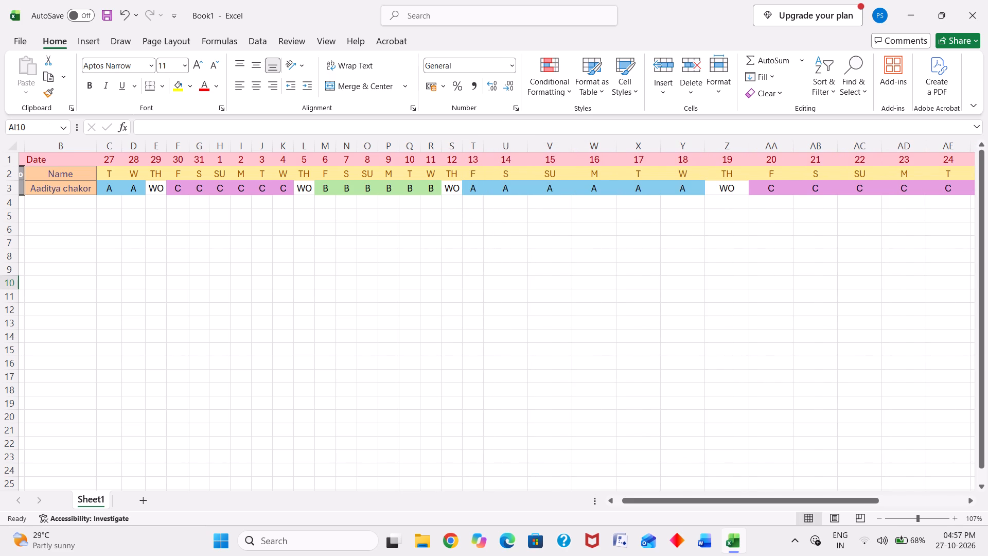
Narrow columns U and V, for the dates 14 and 15, to match the compact columns before them, about 3.4 wide.
left_click_drag(531, 147, 509, 150)
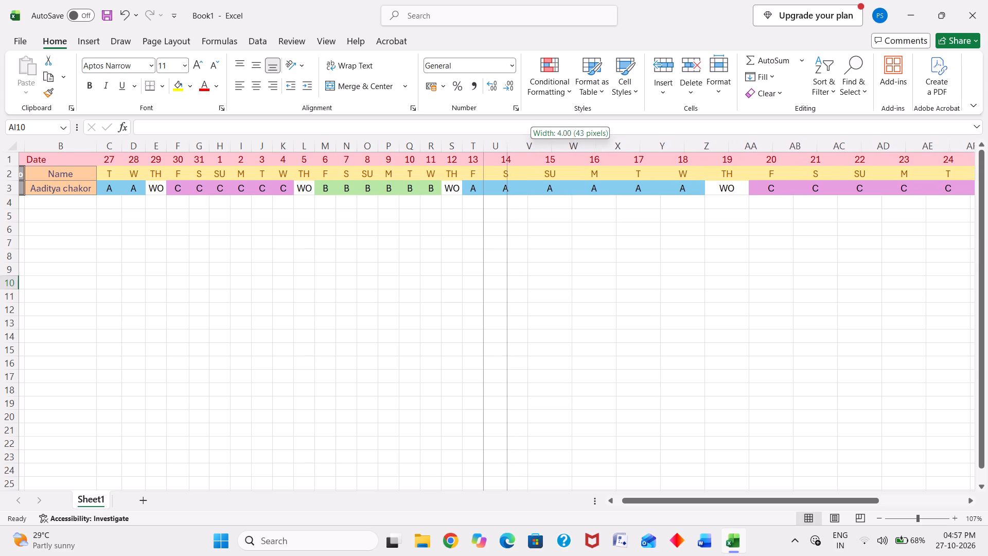
left_click_drag(509, 150, 506, 151)
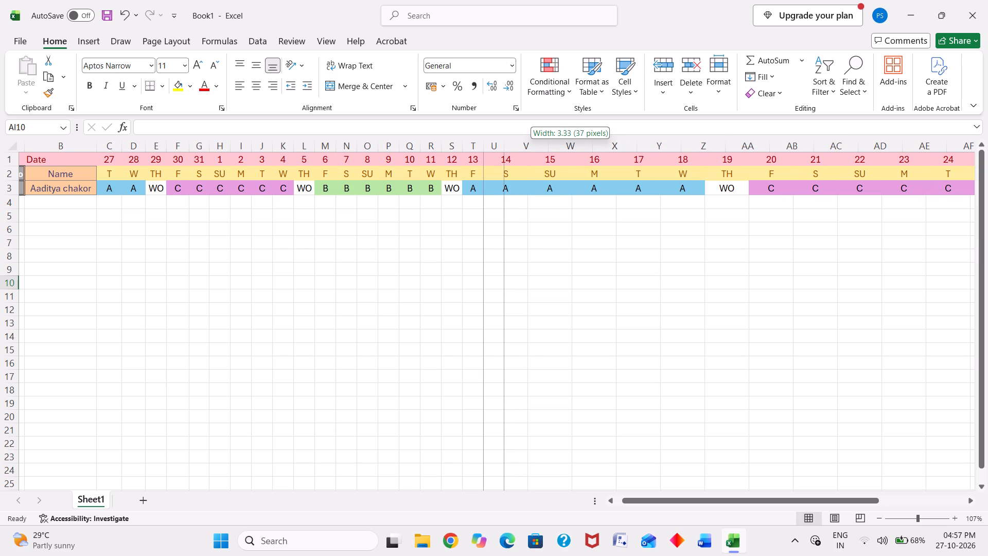
left_click_drag(506, 151, 506, 152)
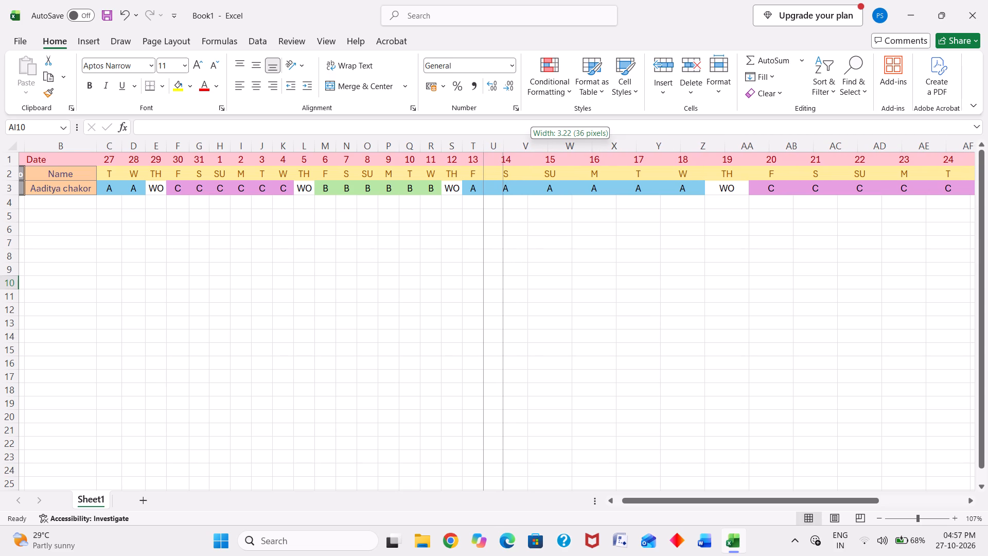
left_click_drag(506, 152, 507, 152)
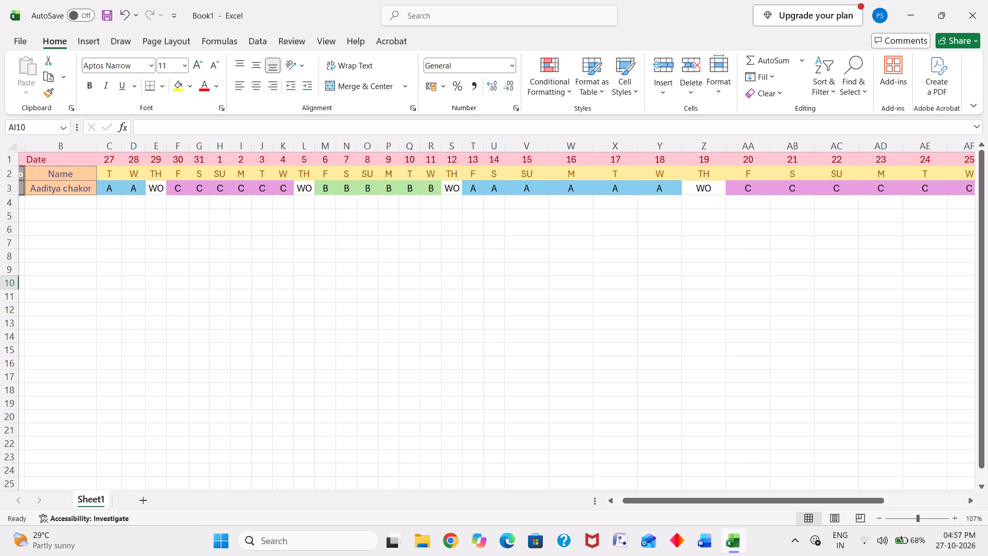
left_click_drag(550, 146, 532, 150)
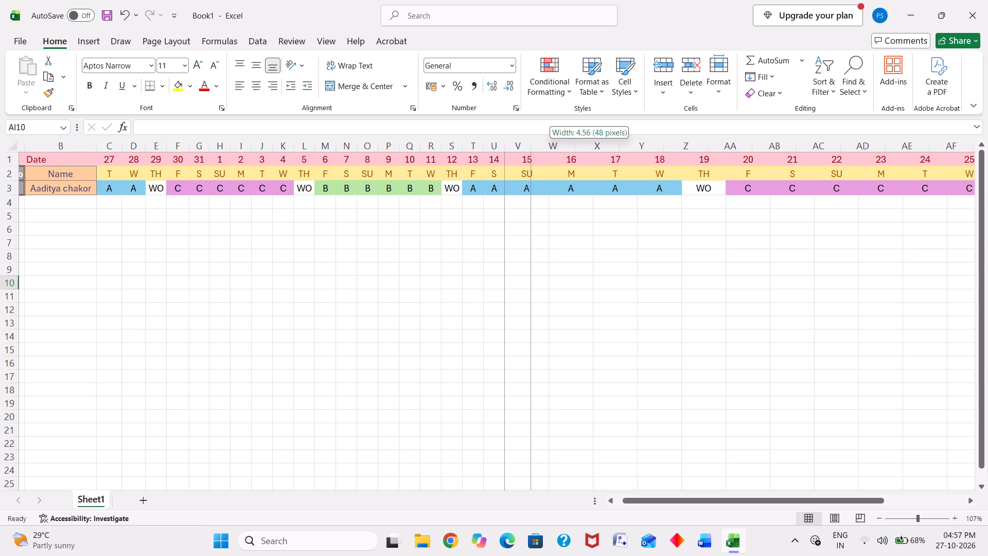
left_click_drag(532, 150, 527, 153)
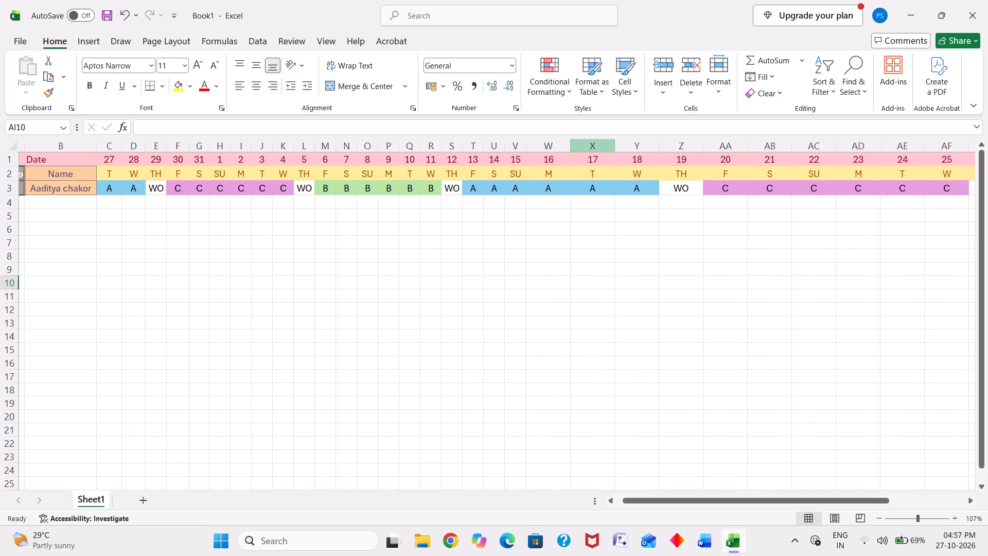
Narrow columns W and X, for the dates 16 and 17, to a compact width of about 3.4 each.
left_click_drag(575, 143, 561, 147)
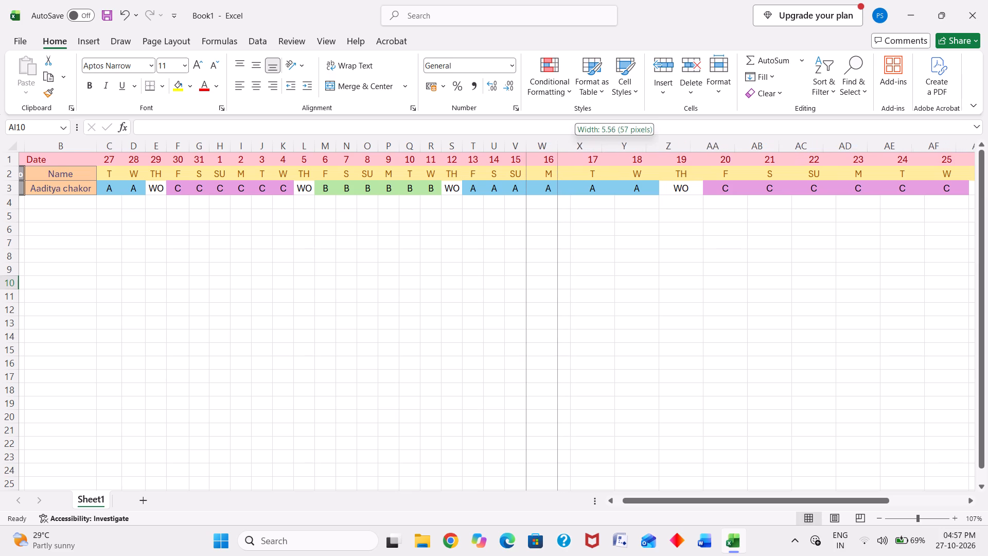
left_click_drag(561, 147, 553, 150)
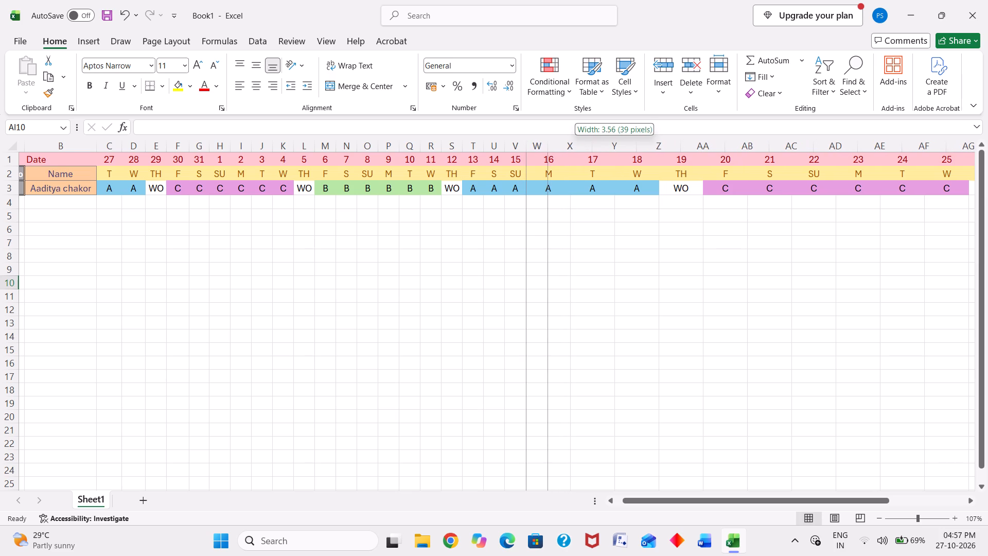
left_click_drag(553, 150, 550, 152)
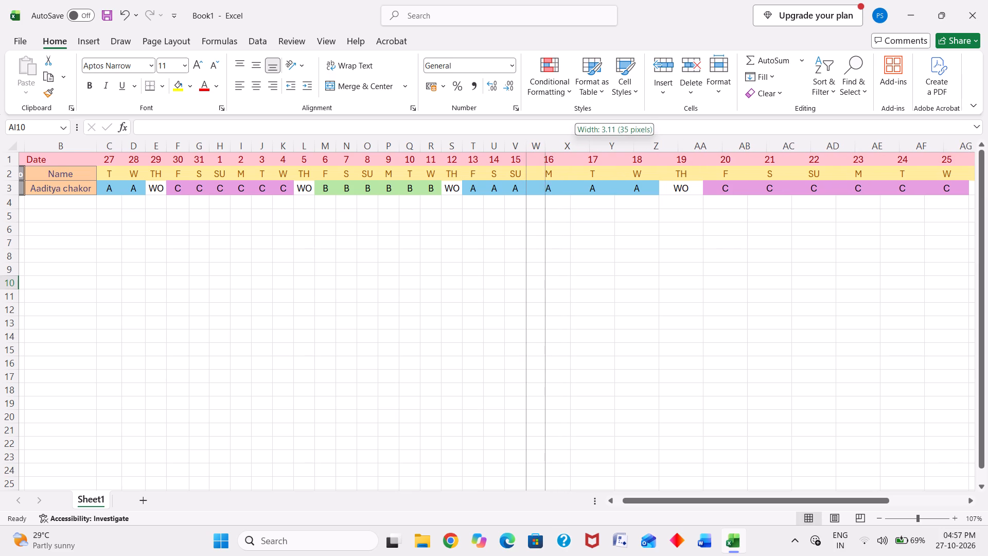
left_click_drag(550, 152, 552, 151)
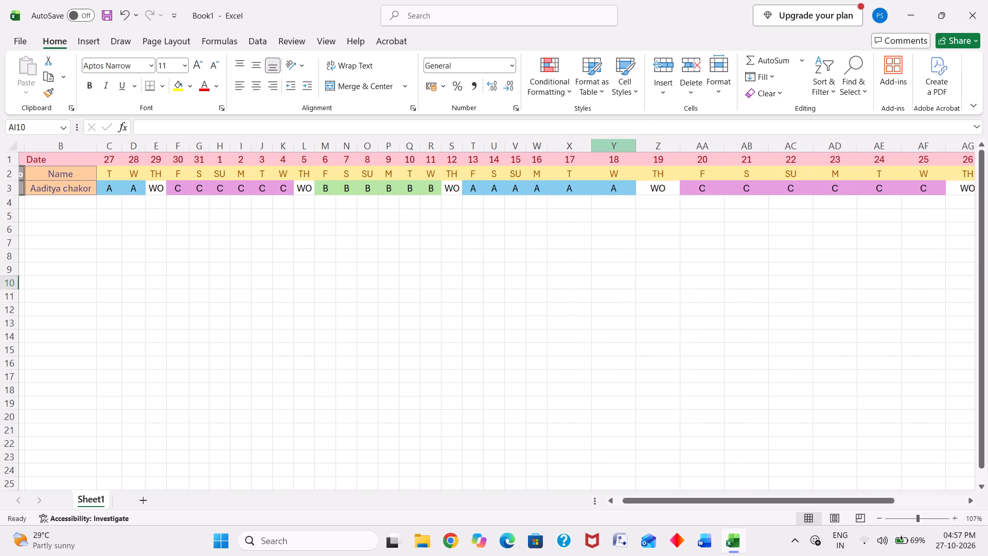
left_click_drag(590, 144, 572, 146)
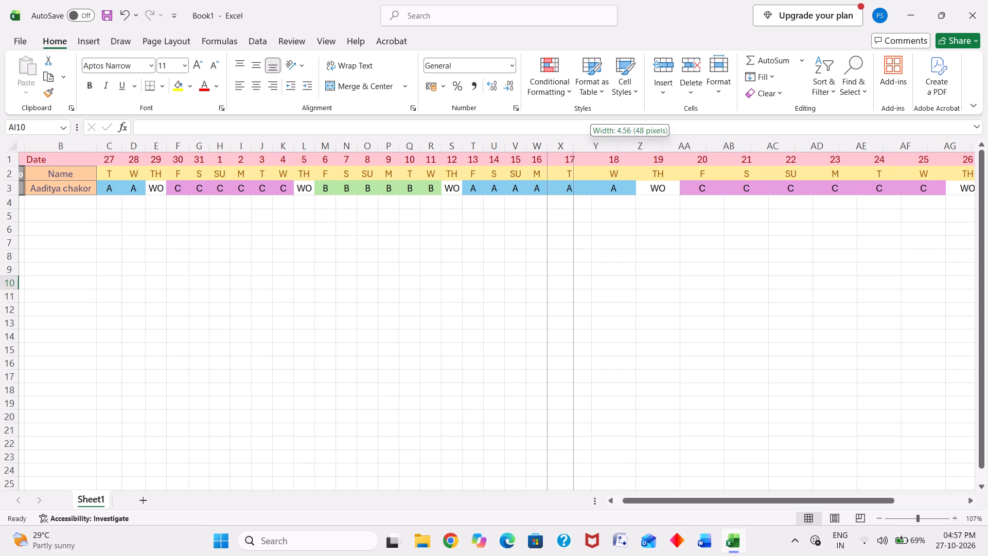
left_click_drag(572, 146, 566, 147)
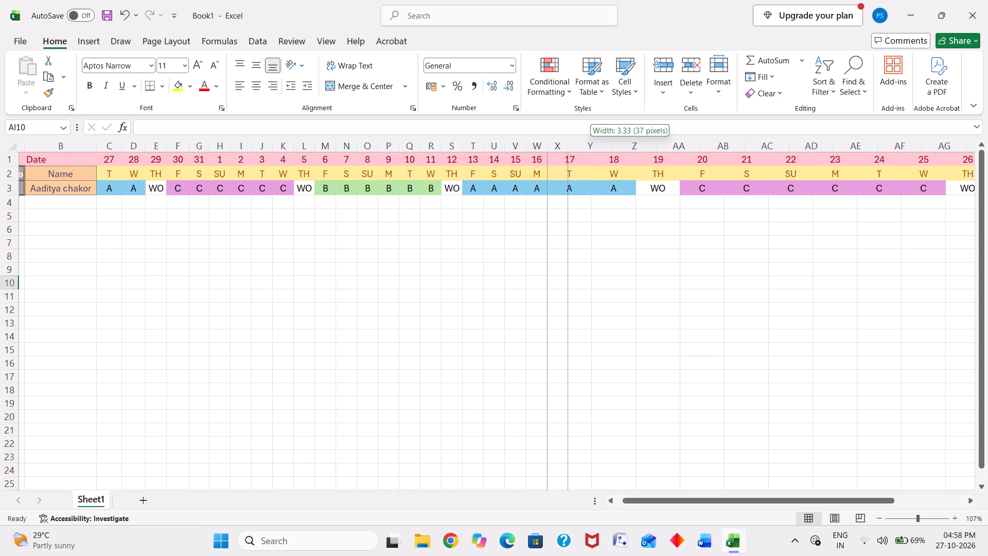
left_click_drag(566, 147, 567, 147)
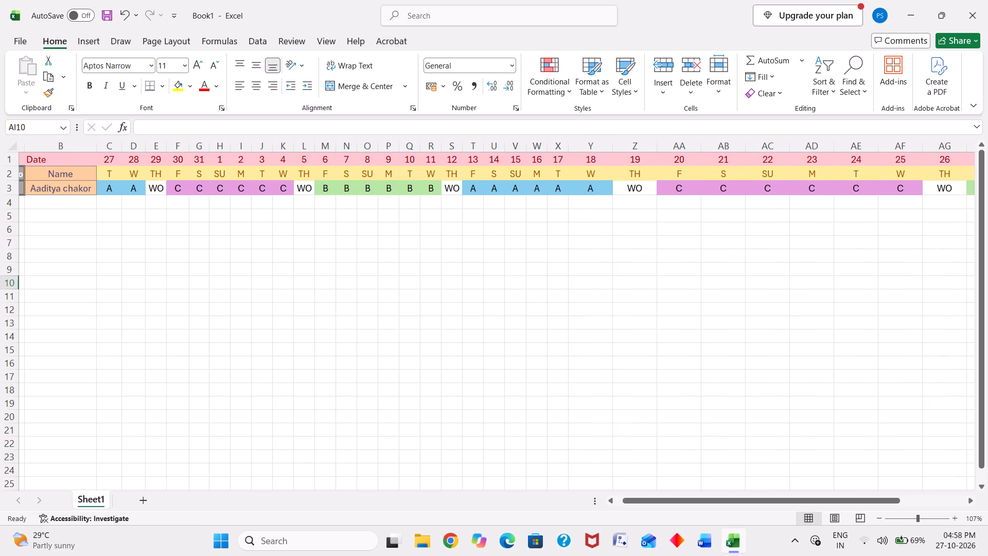
Narrow columns Y and Z, for the dates 18 and 19, to a compact width of about 3.5 each.
left_click_drag(613, 143, 604, 143)
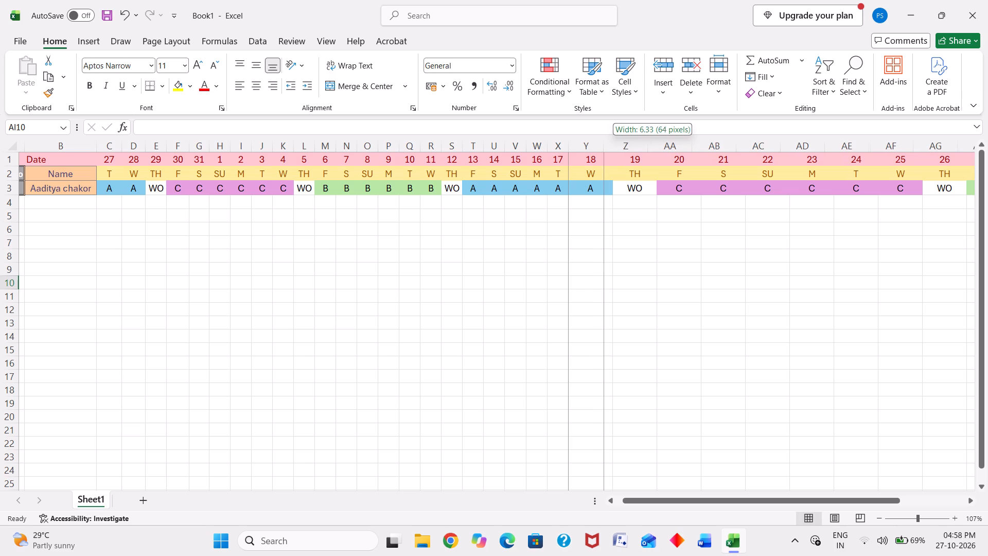
left_click_drag(604, 143, 589, 145)
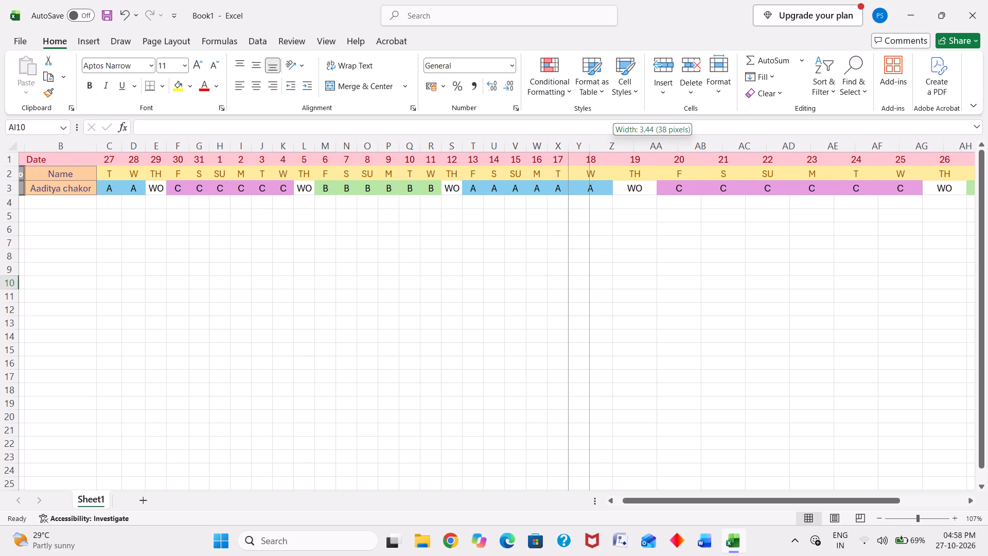
left_click_drag(589, 145, 591, 145)
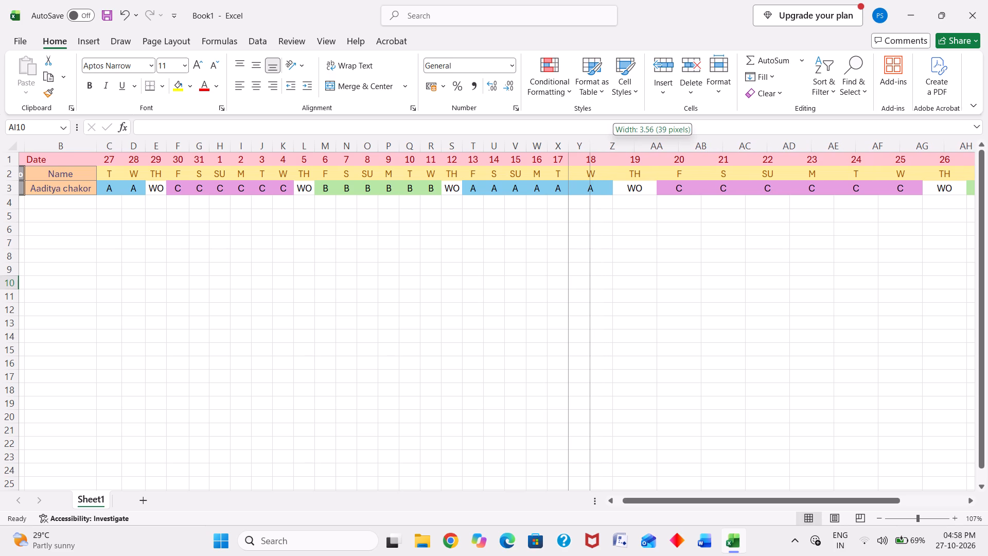
left_click_drag(591, 145, 593, 145)
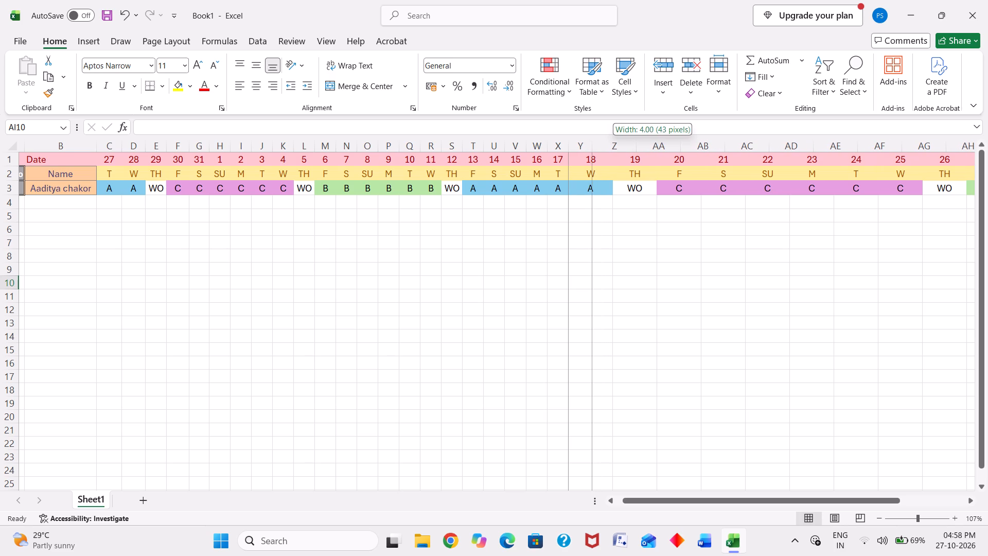
left_click_drag(593, 145, 591, 147)
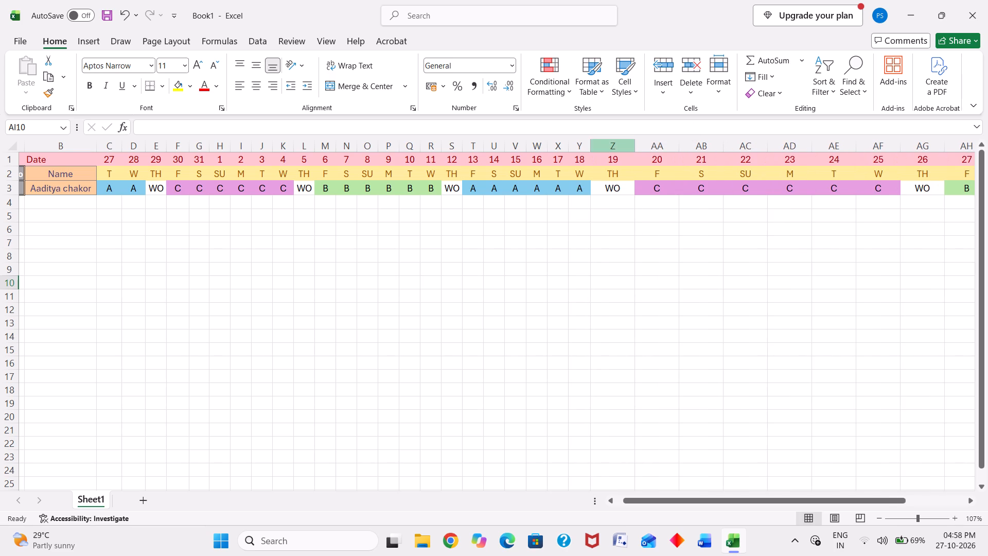
left_click_drag(636, 147, 621, 149)
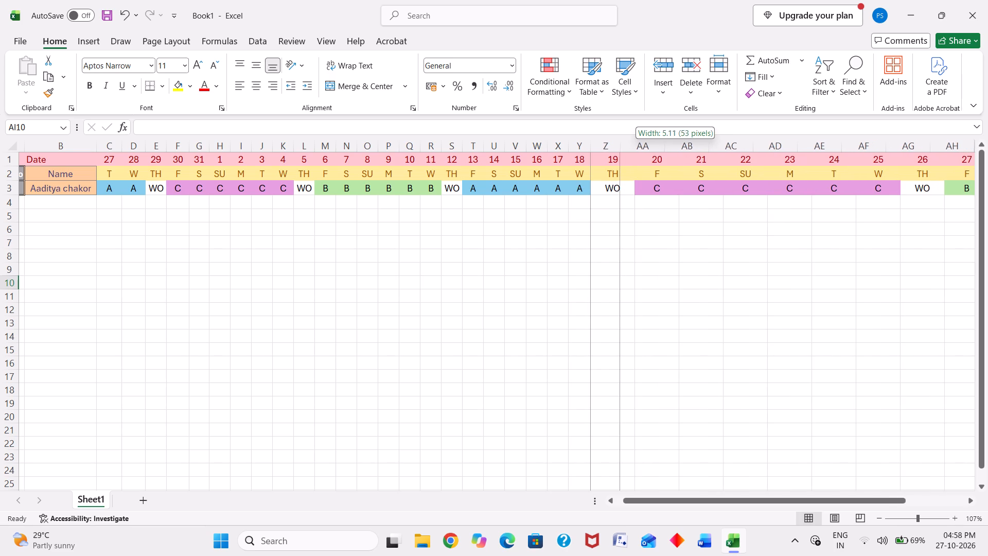
left_click_drag(621, 149, 612, 151)
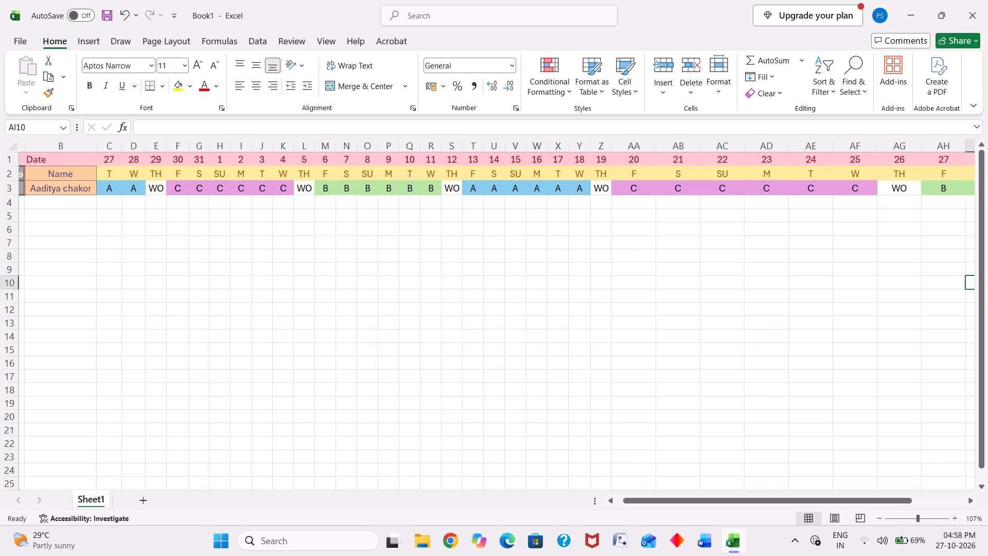
Narrow columns AA, AB and AC, for the dates 20 to 22, to match the compact date columns before them.
left_click_drag(652, 145, 631, 145)
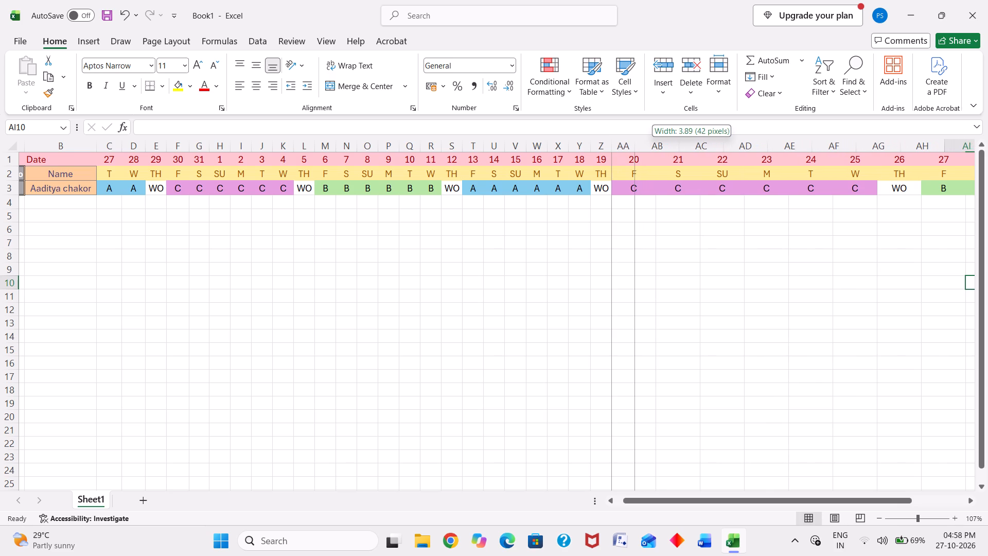
left_click_drag(631, 145, 630, 145)
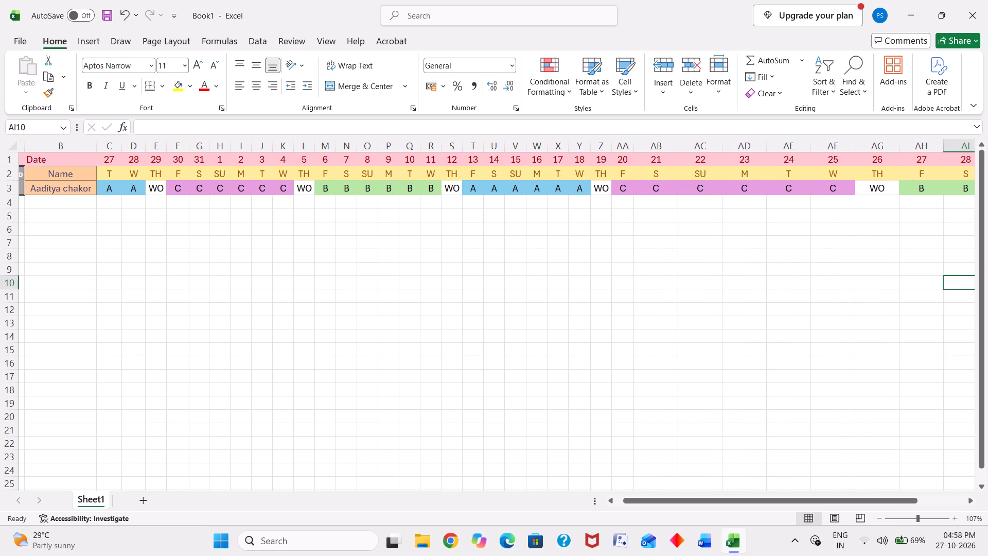
left_click_drag(681, 143, 654, 145)
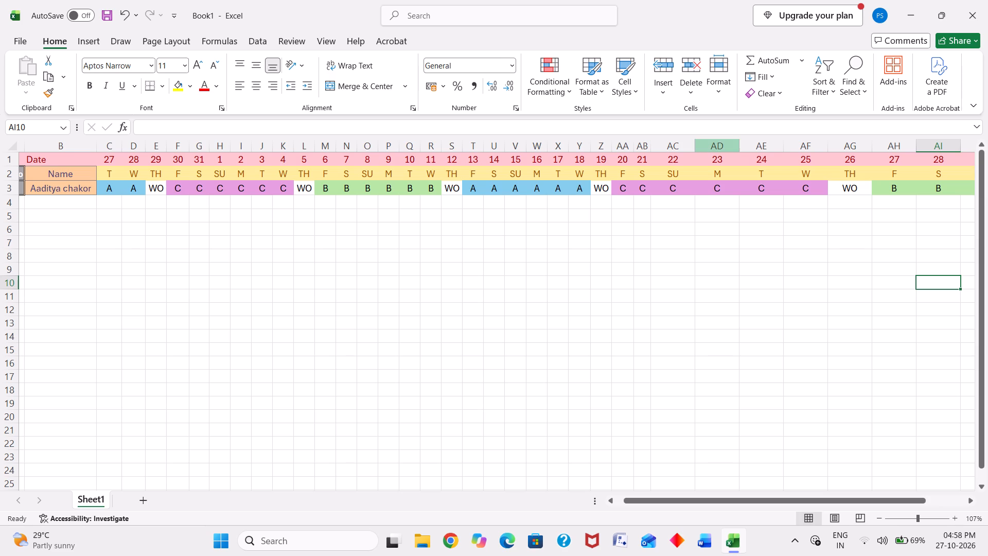
left_click_drag(695, 143, 680, 145)
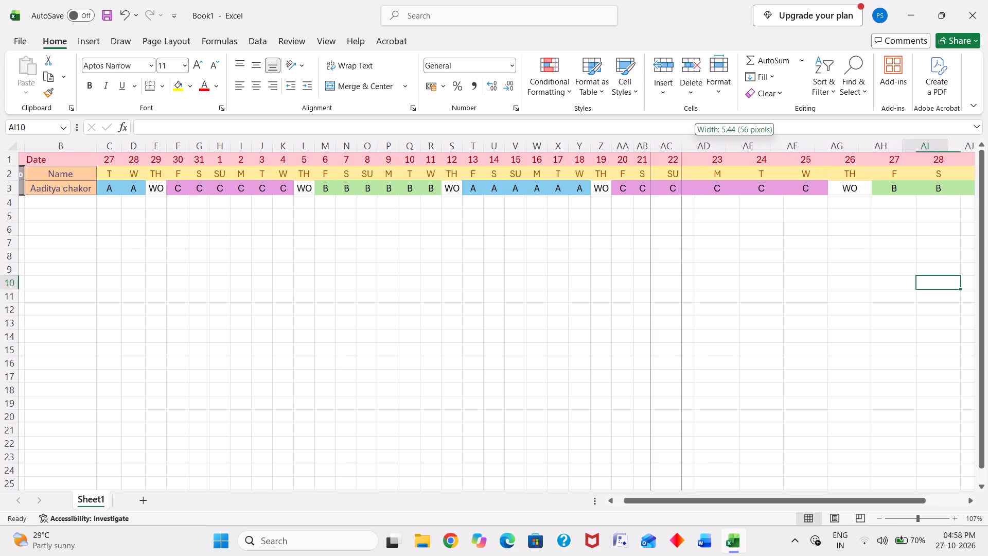
left_click_drag(680, 145, 671, 146)
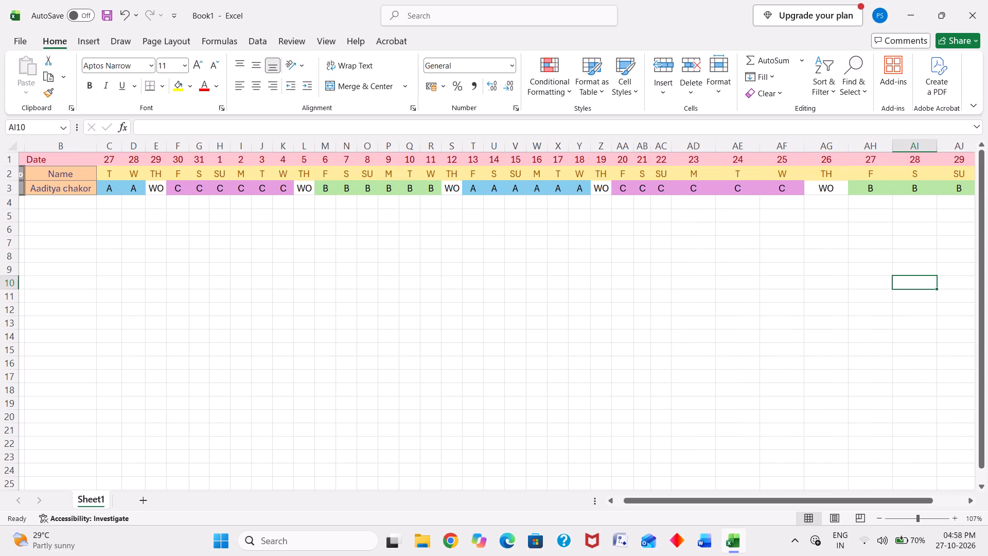
left_click(650, 144)
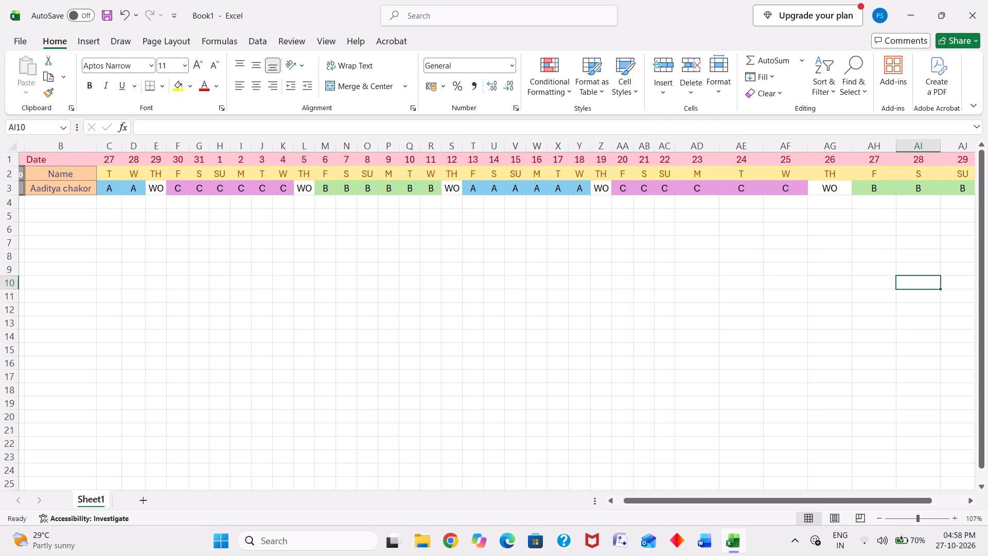
Narrow columns AD to AG, for the dates 23 to 26, to the same compact width as the preceding date columns.
left_click_drag(720, 148, 712, 151)
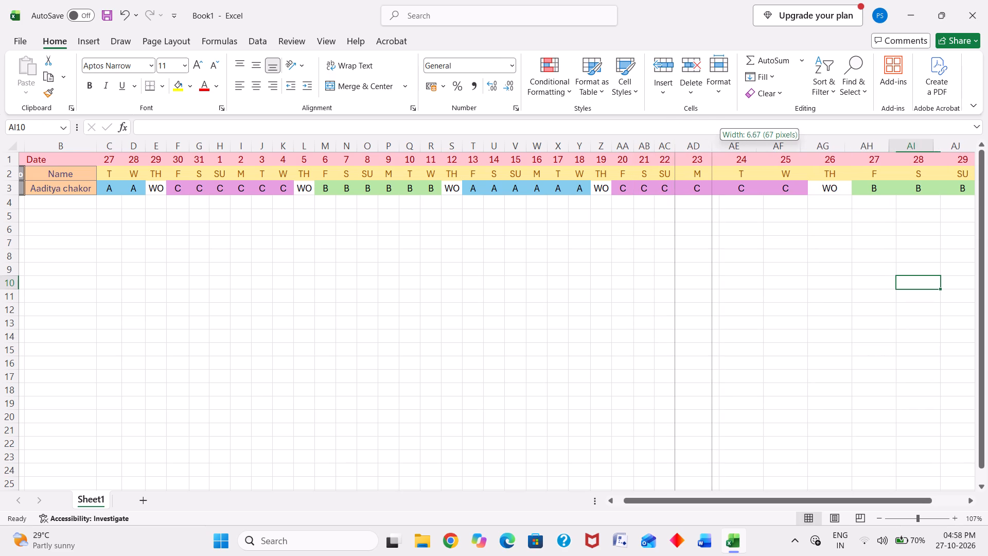
left_click_drag(712, 151, 697, 155)
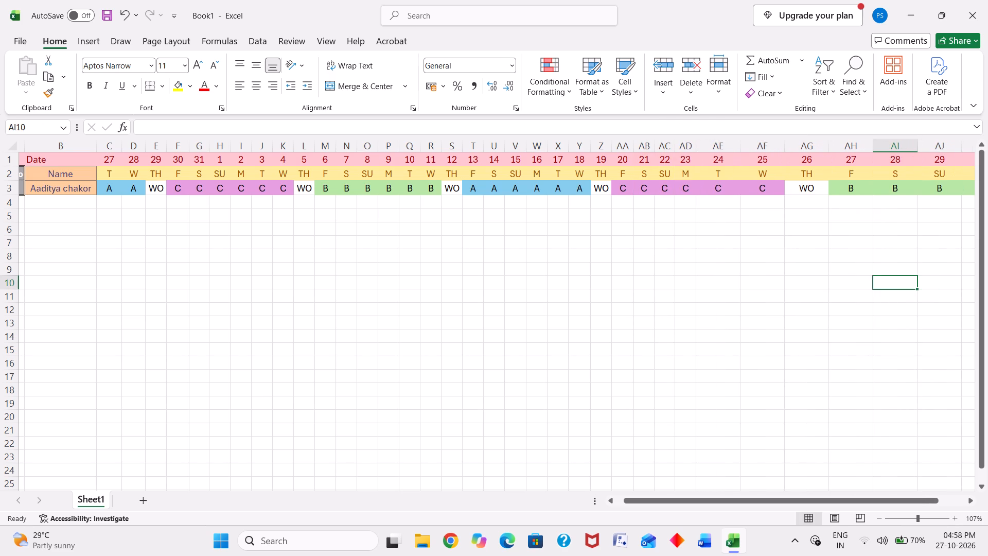
left_click_drag(740, 145, 724, 148)
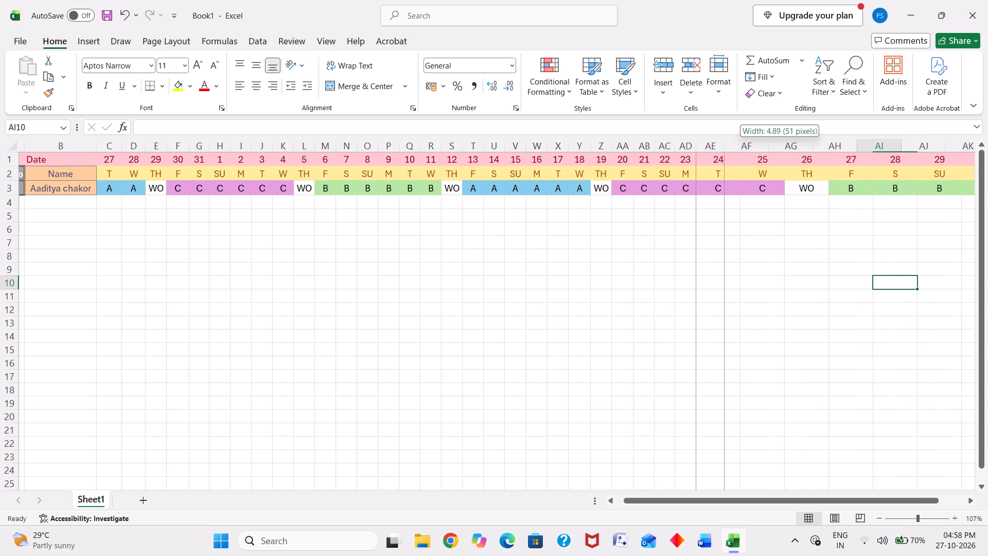
left_click_drag(724, 148, 716, 150)
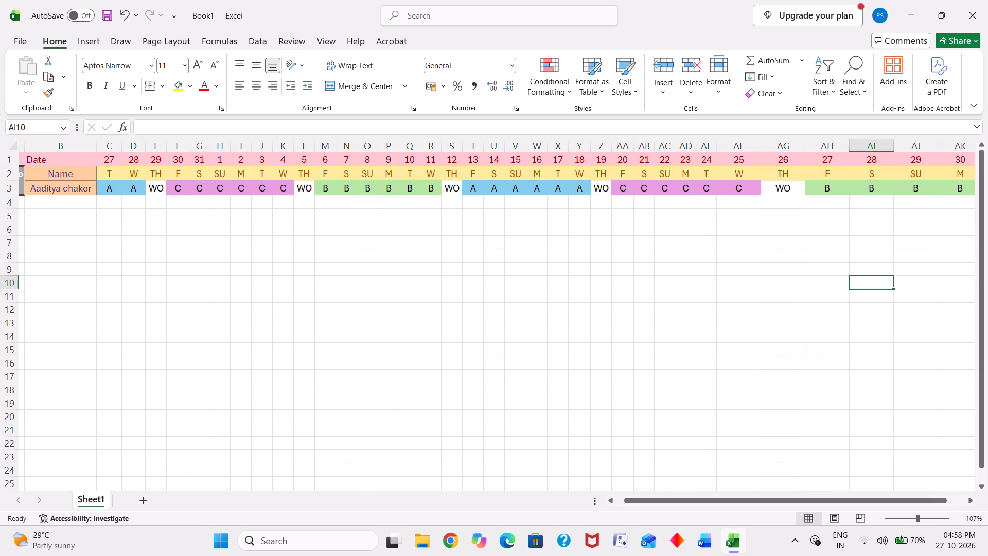
left_click_drag(762, 142, 740, 146)
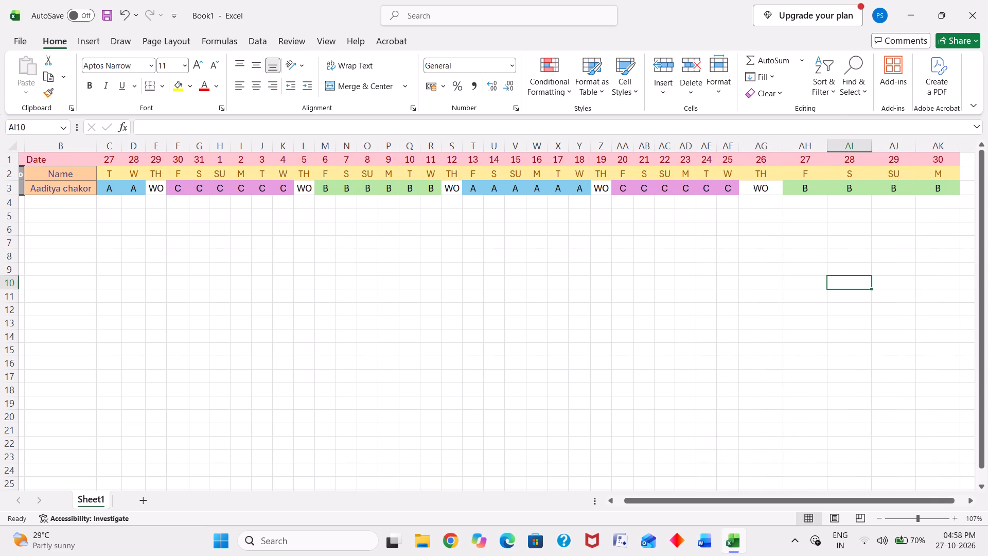
left_click_drag(783, 145, 766, 150)
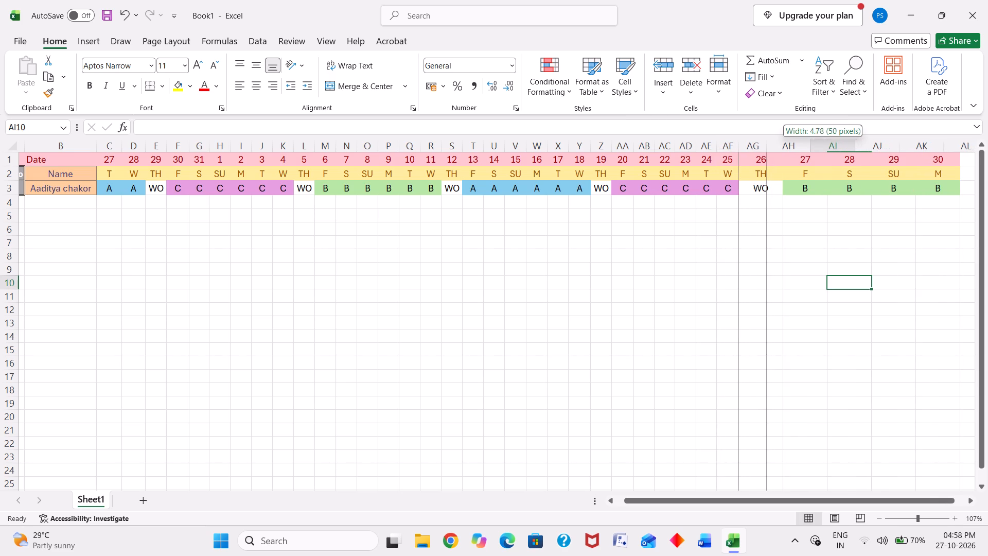
left_click_drag(766, 150, 762, 151)
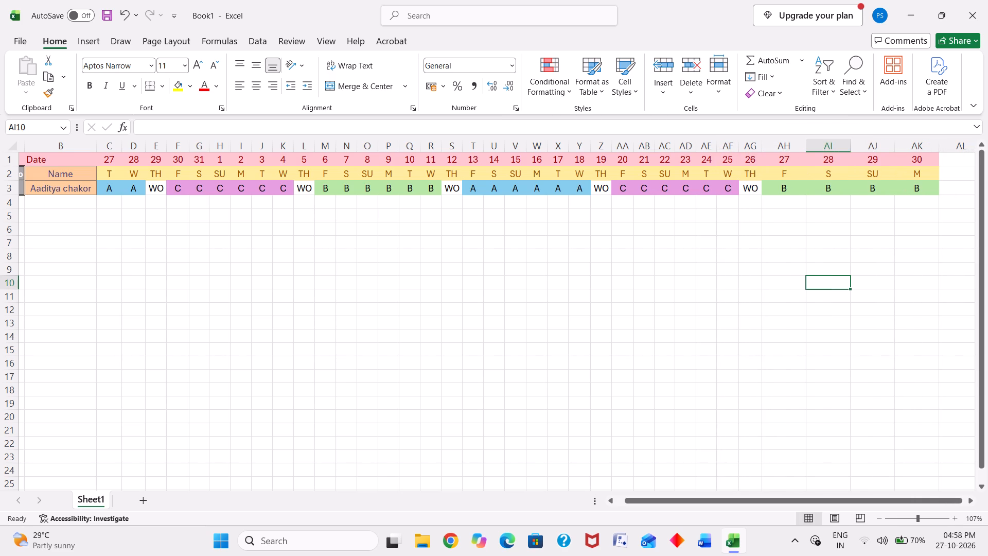
Narrow columns AH to AK, for the dates 27 to 30, to roughly the same compact width as the other date columns.
left_click_drag(804, 144, 785, 152)
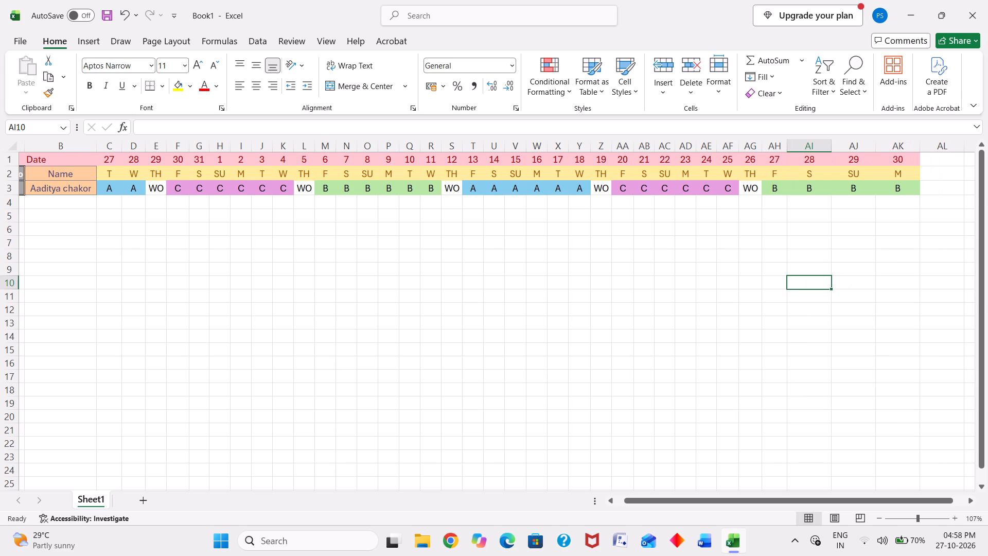
left_click_drag(831, 146, 815, 150)
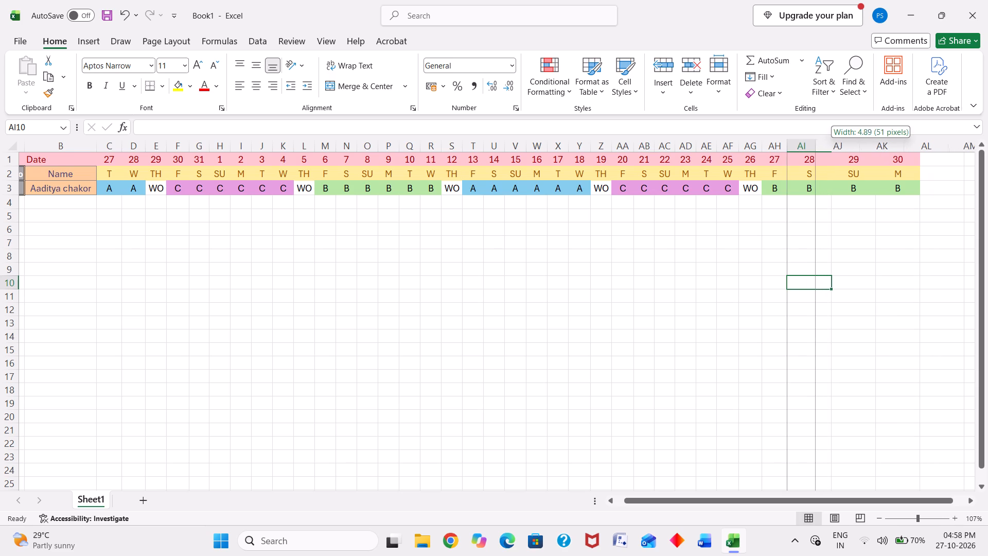
left_click_drag(815, 150, 808, 152)
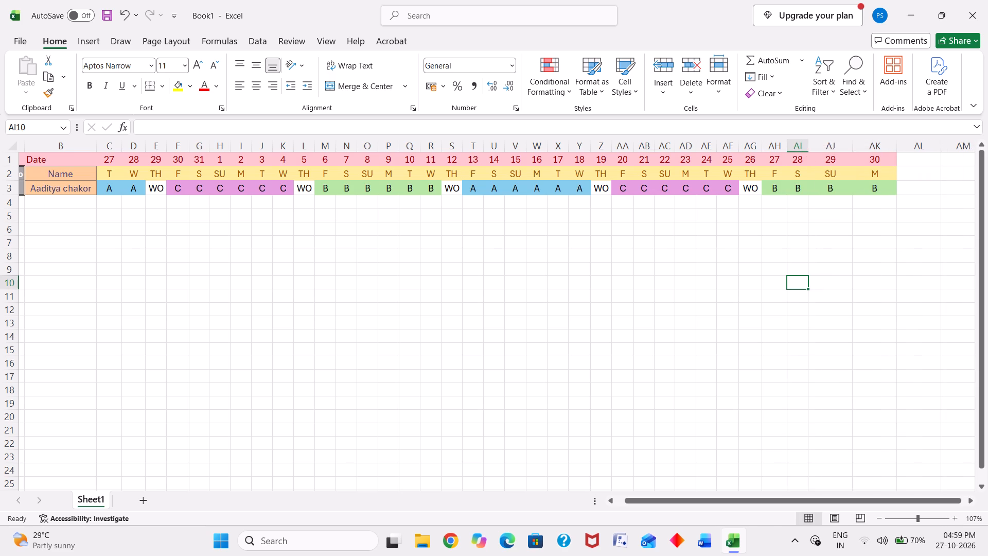
left_click_drag(846, 149, 827, 153)
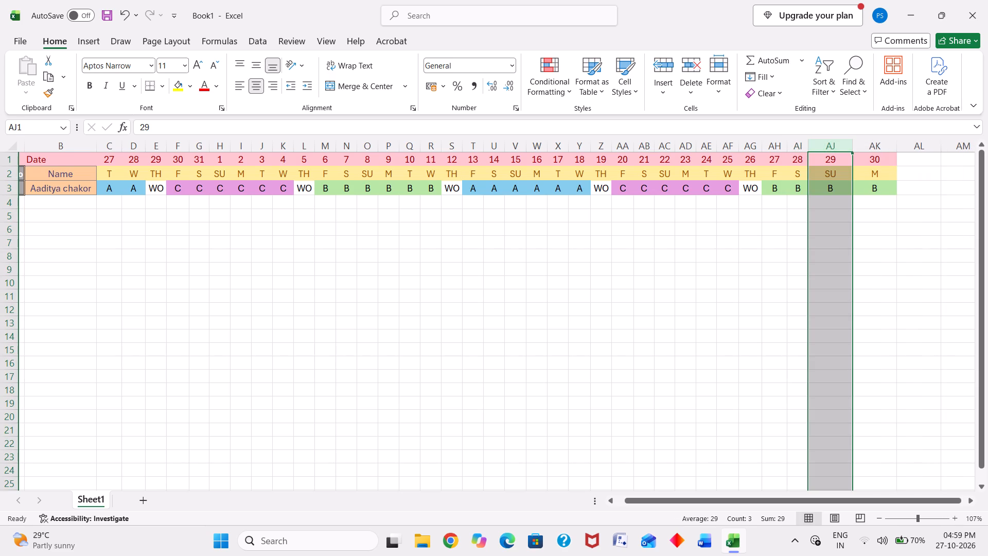
left_click_drag(851, 145, 831, 147)
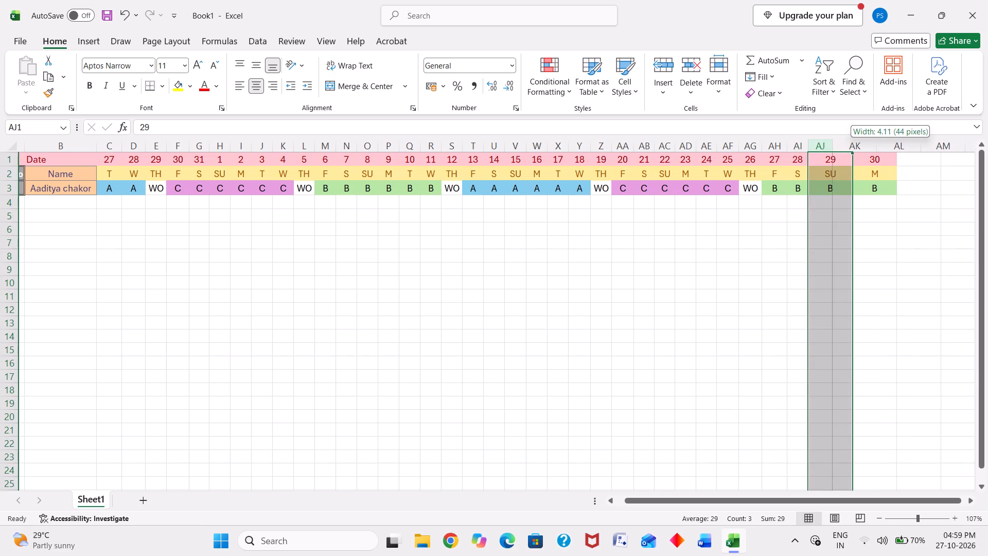
left_click_drag(831, 147, 830, 148)
left_click_drag(876, 146, 852, 151)
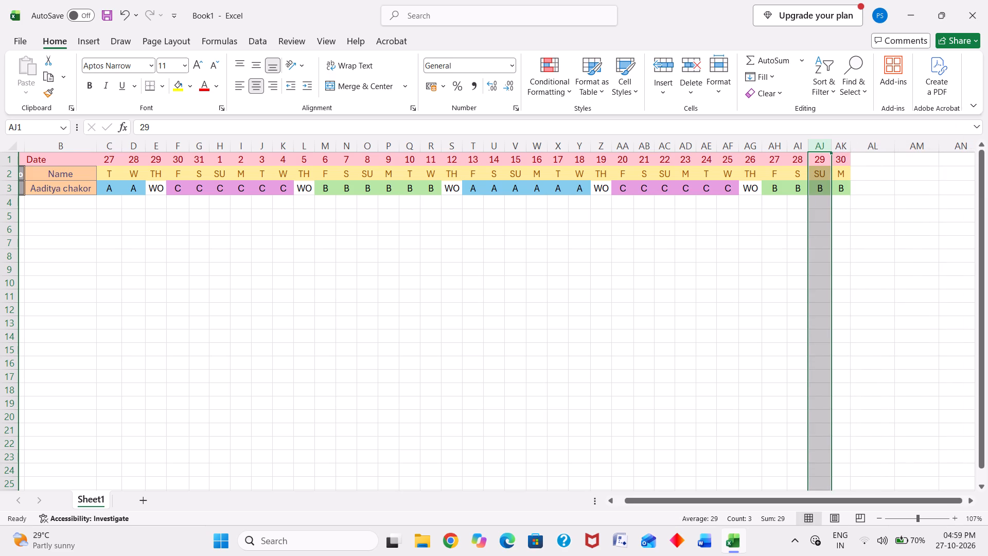
left_click(731, 218)
Select cell C1, the first date 27 at the start of the roster's date row.
scroll(763, 203, "right", 1)
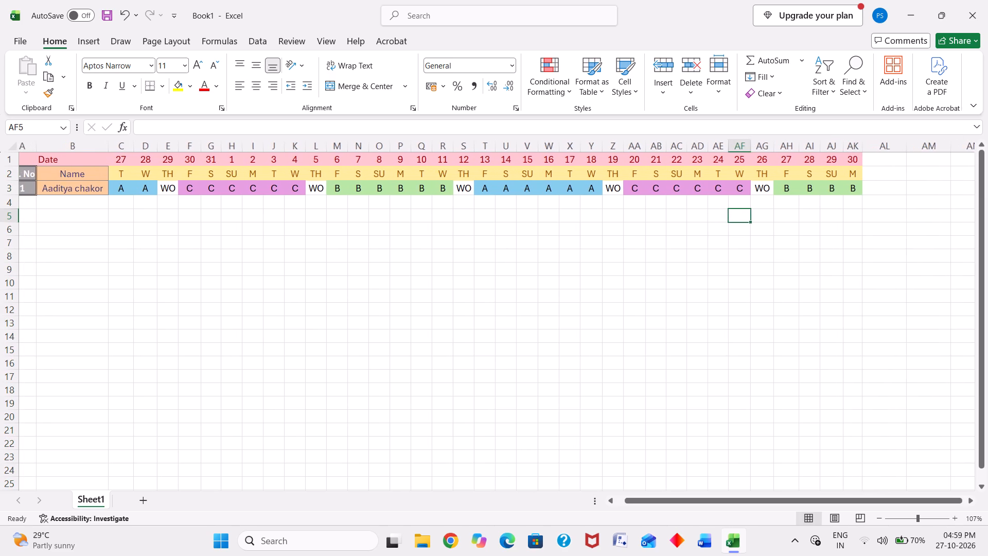
scroll(772, 200, "right", 1)
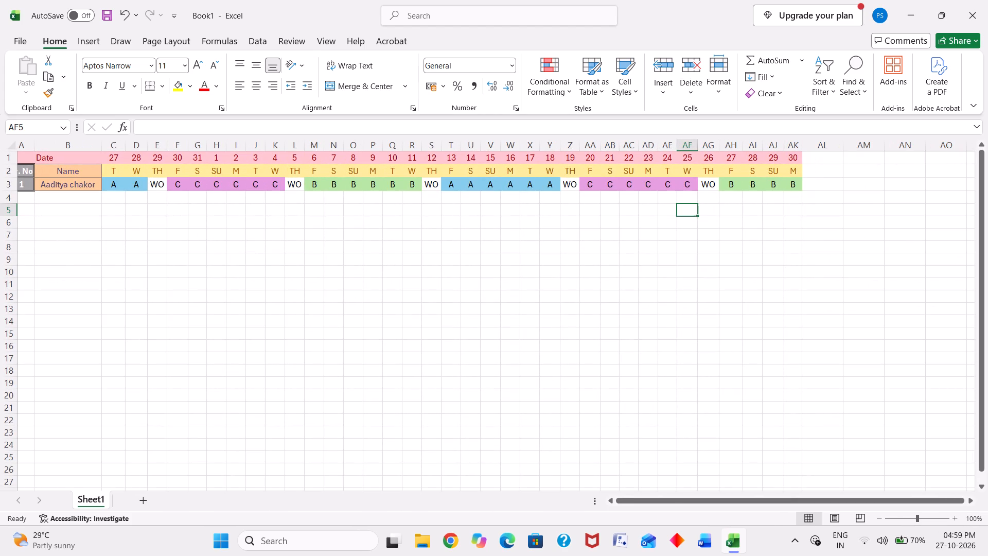
scroll(660, 254, "right", 2)
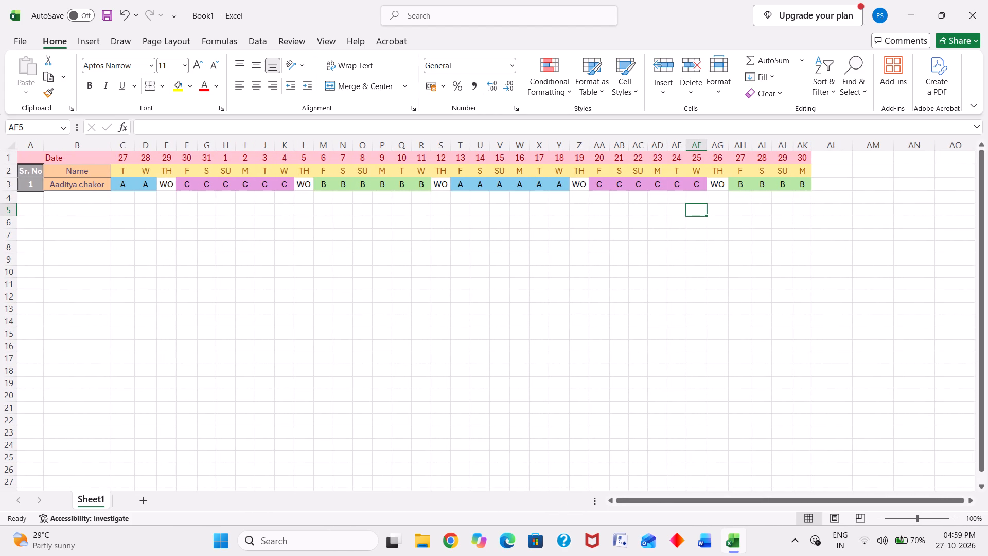
left_click(127, 159)
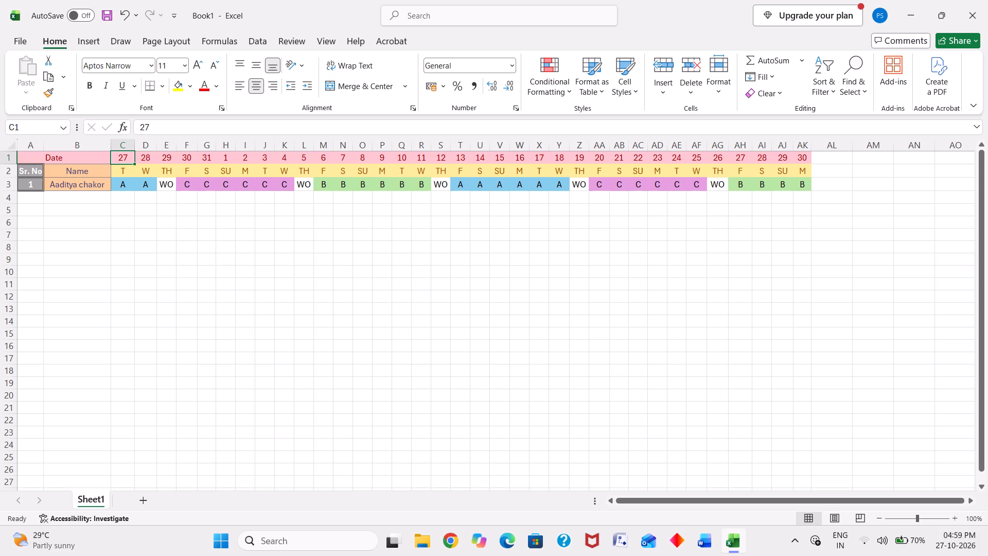
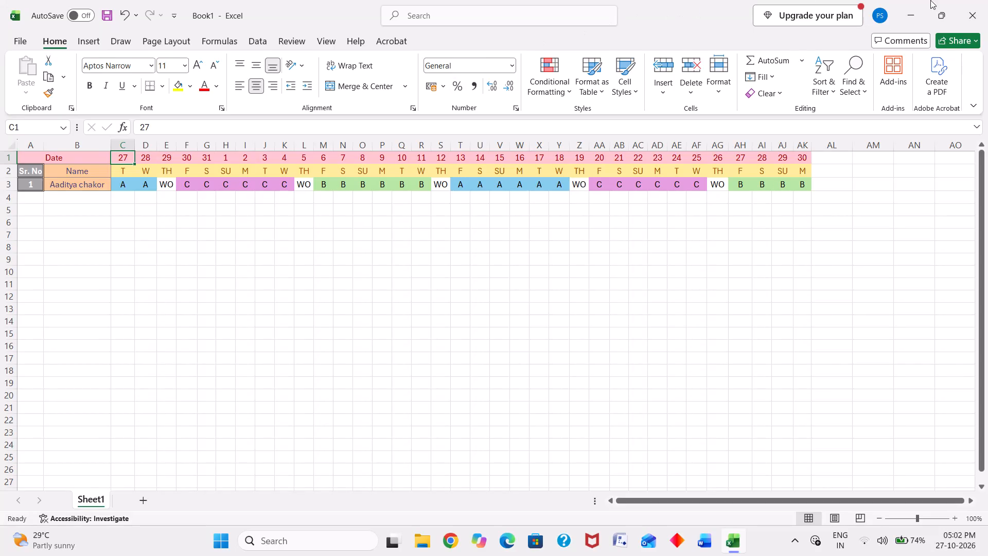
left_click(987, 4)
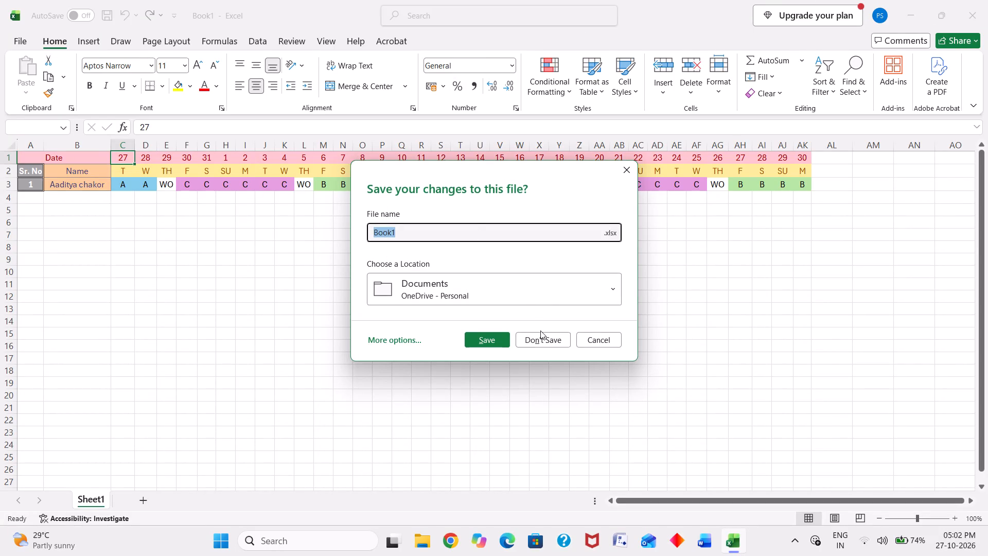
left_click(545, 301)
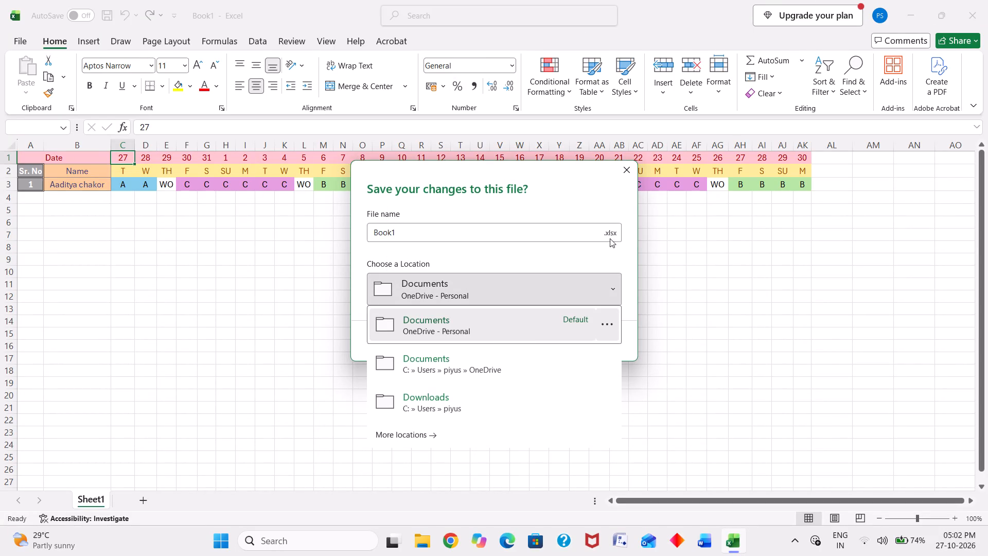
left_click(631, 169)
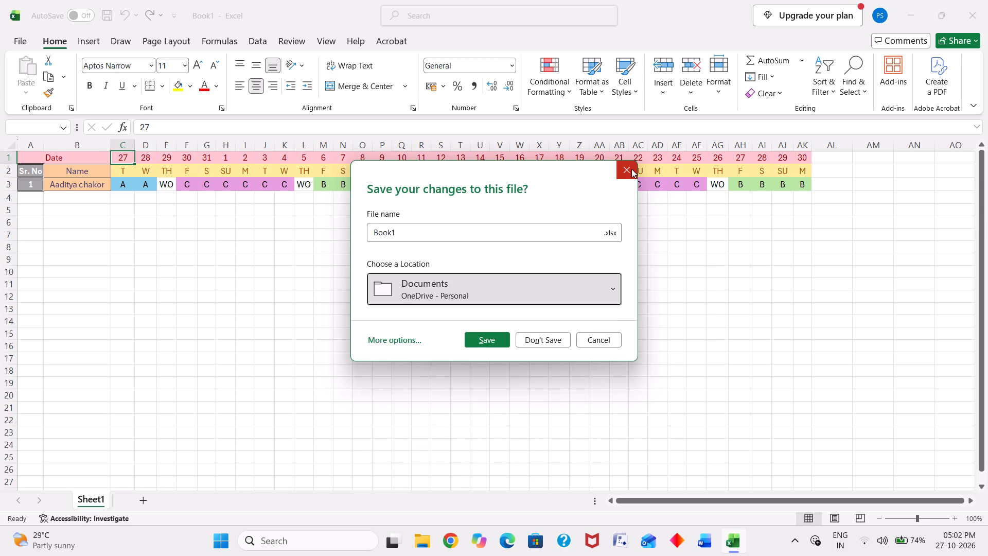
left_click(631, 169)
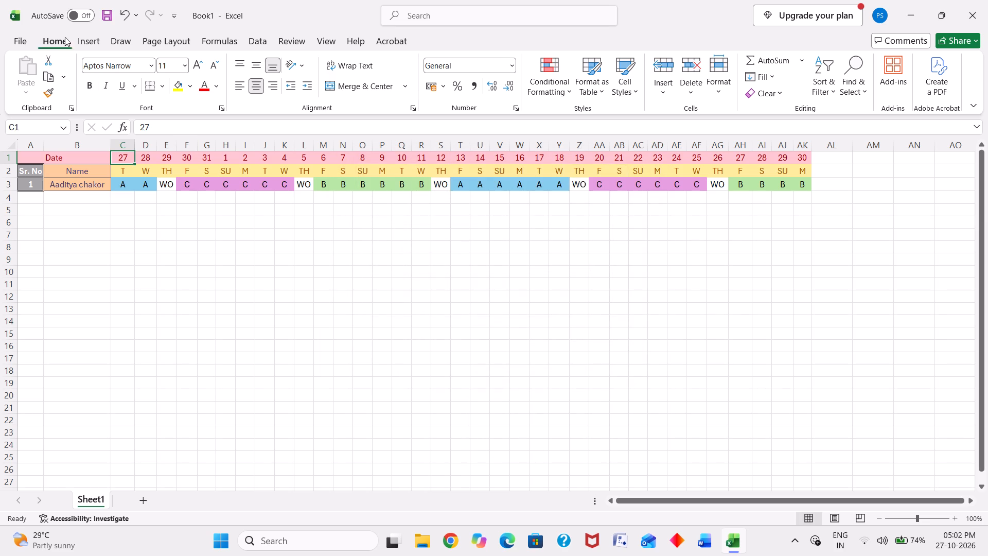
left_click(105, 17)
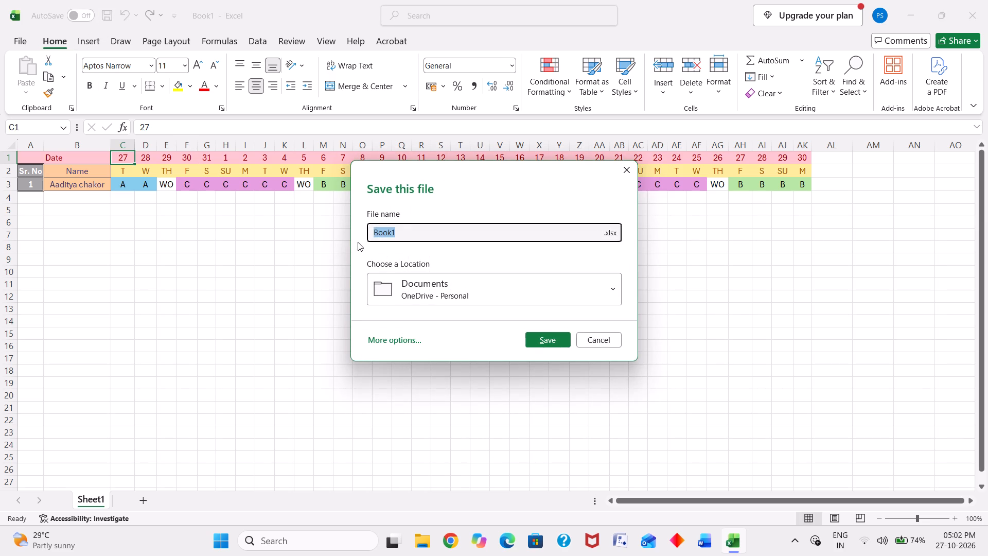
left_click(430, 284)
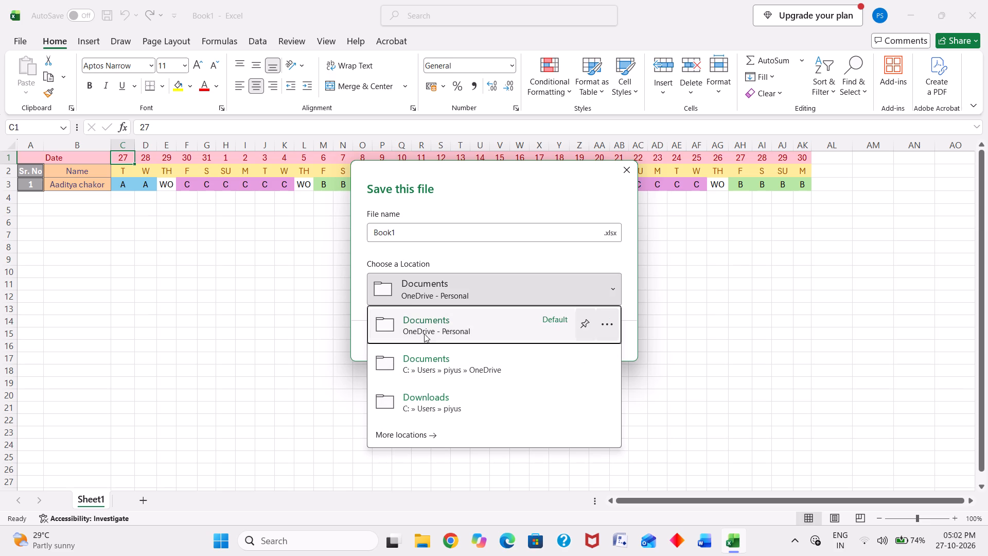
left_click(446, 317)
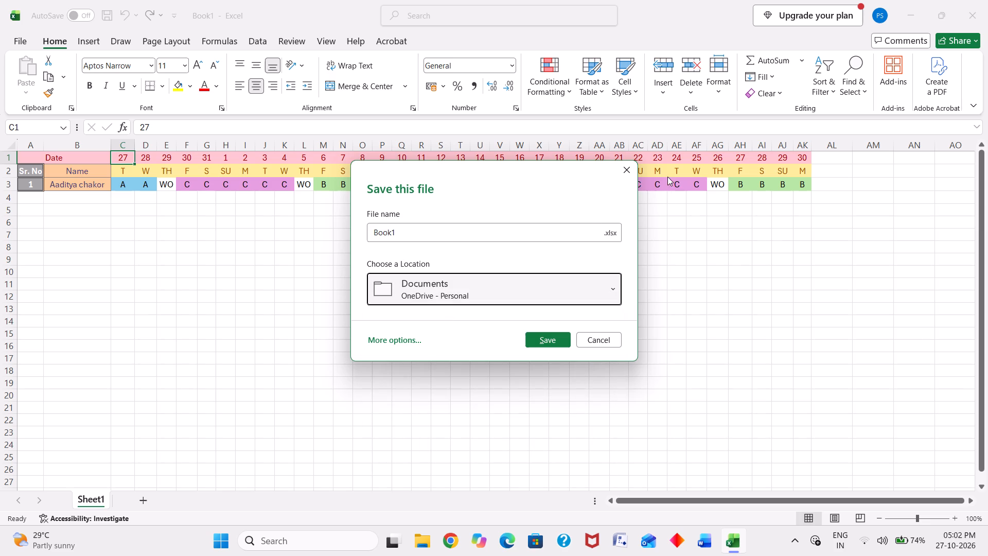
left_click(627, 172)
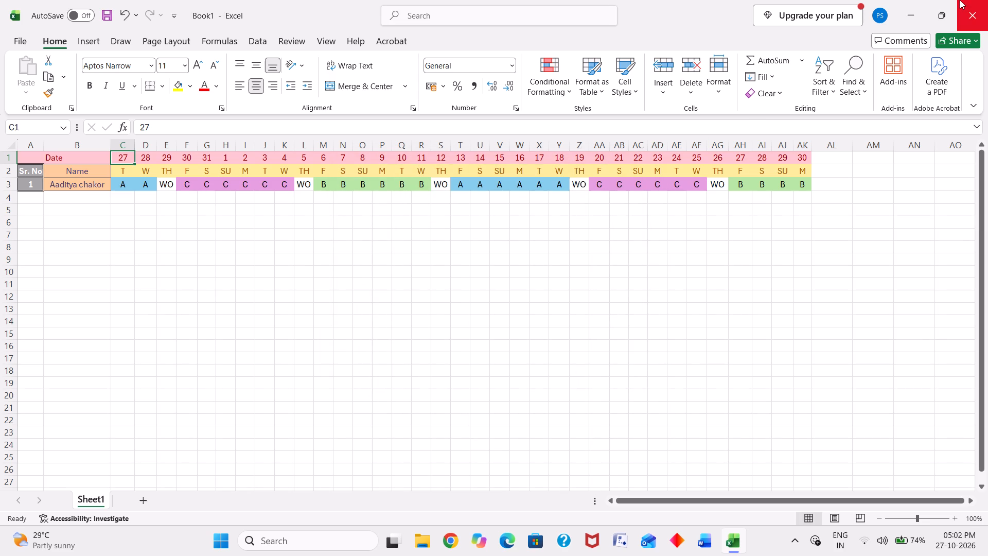
Close the Book1 roster workbook without saving its changes.
left_click(960, 0)
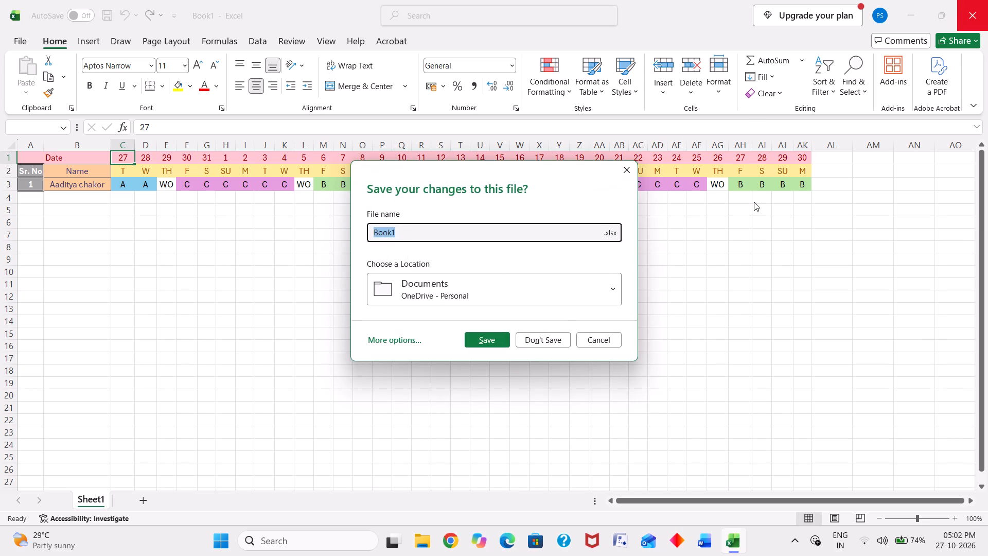
left_click(545, 342)
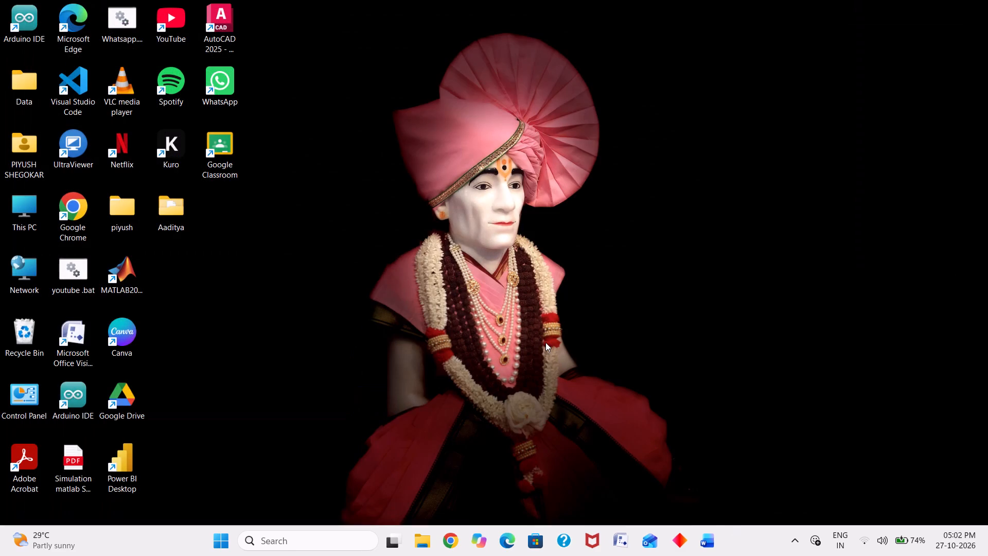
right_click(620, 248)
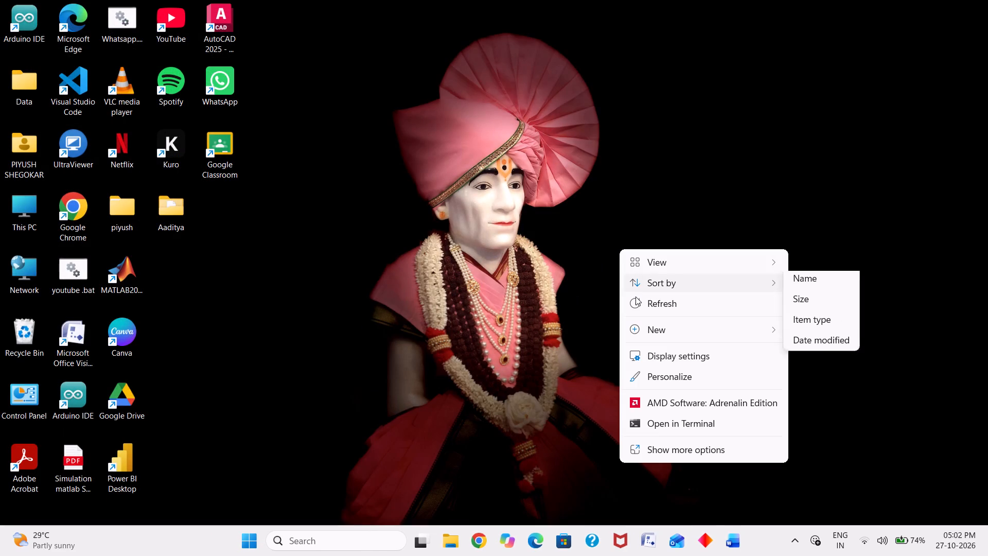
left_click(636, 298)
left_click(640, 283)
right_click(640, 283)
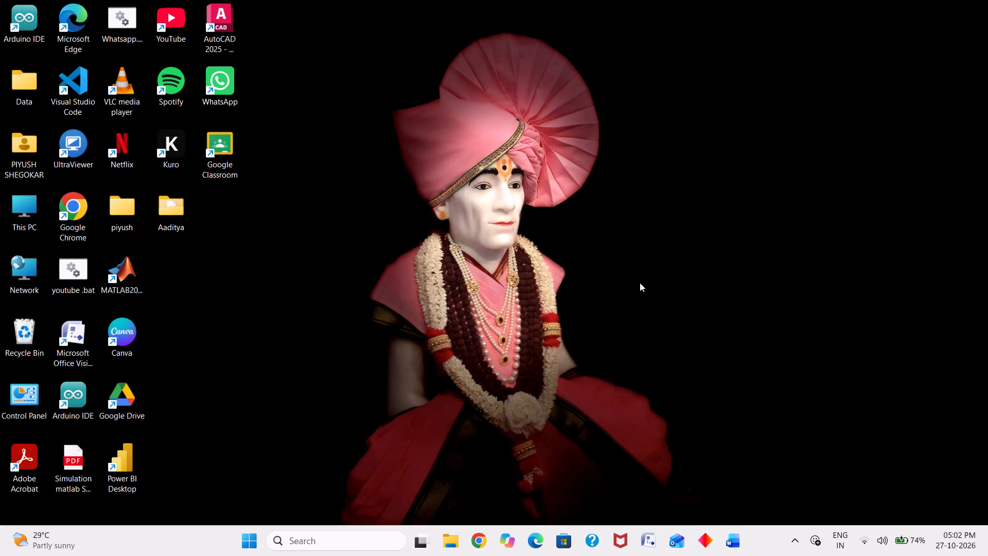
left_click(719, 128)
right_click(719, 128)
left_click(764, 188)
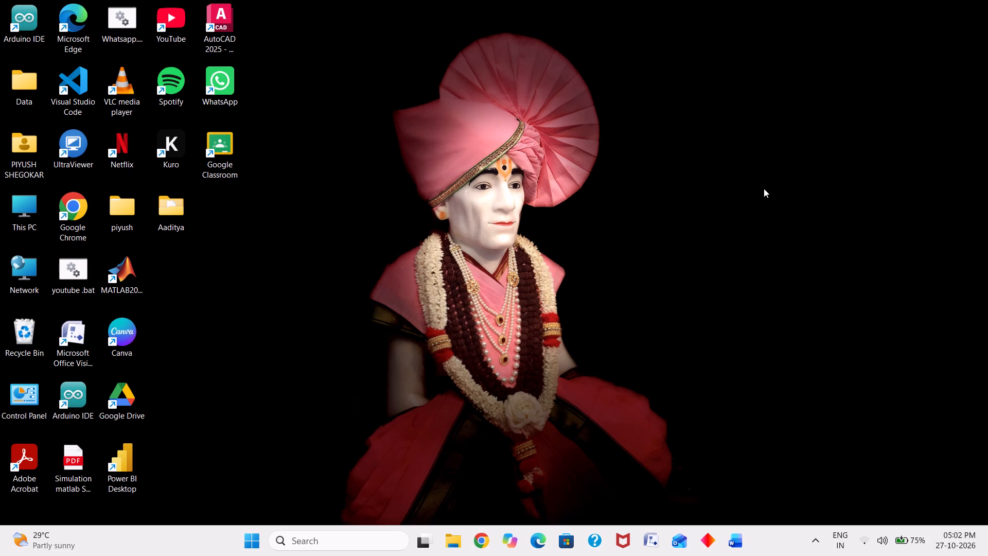
Bring up the Windows power options for locking, sleeping, shutting down or restarting the computer.
left_click(257, 528)
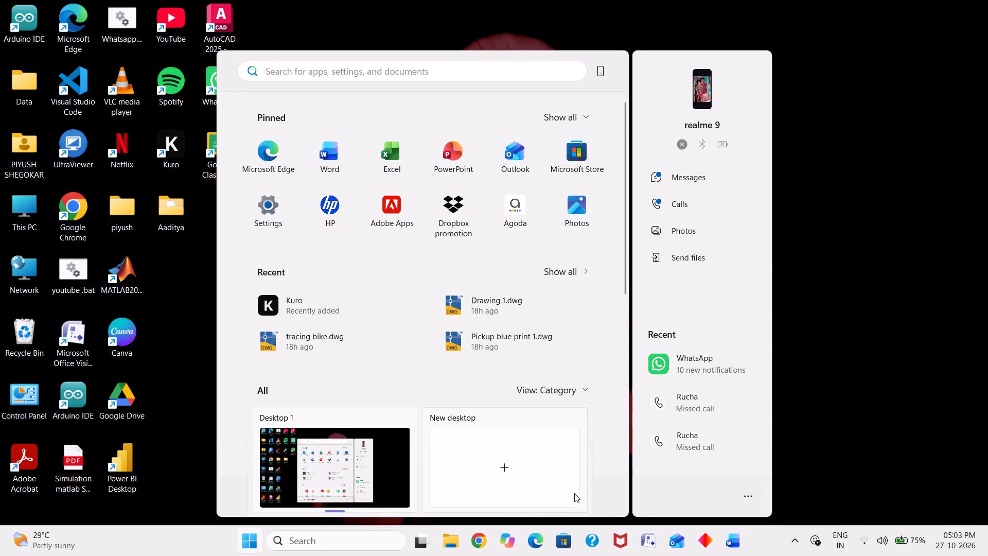
left_click(605, 494)
left_click(590, 495)
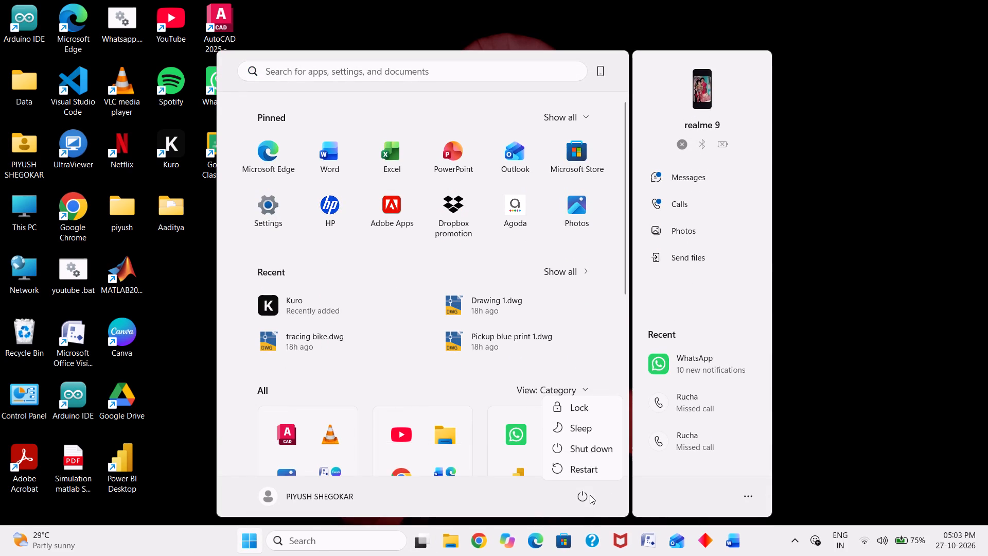